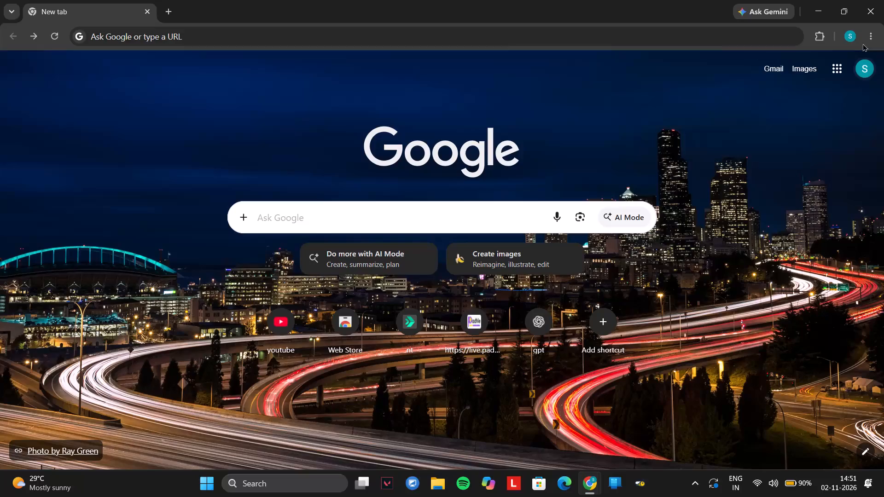
Switch to the other browser profile marked "Your Chrome".
left_click(854, 38)
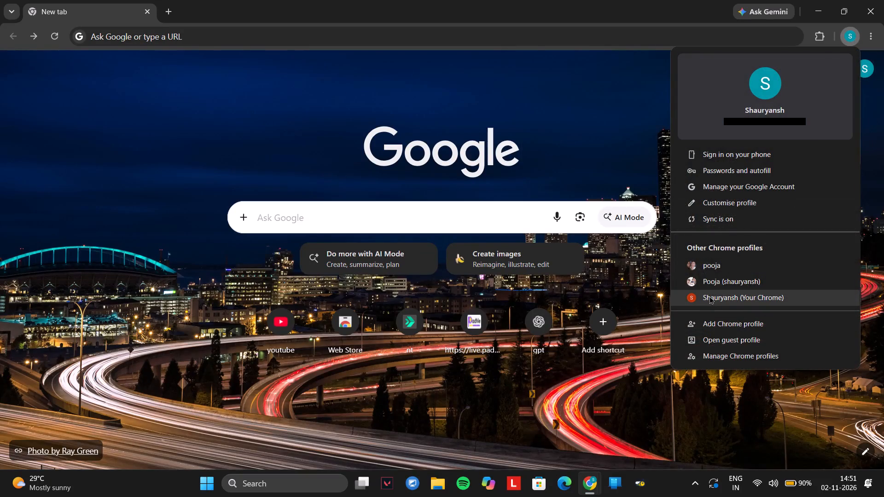
left_click(712, 300)
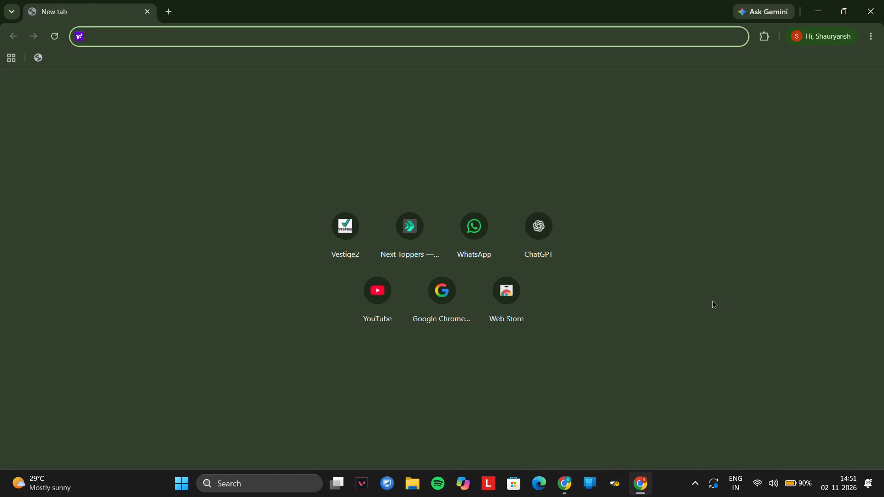
left_click(351, 237)
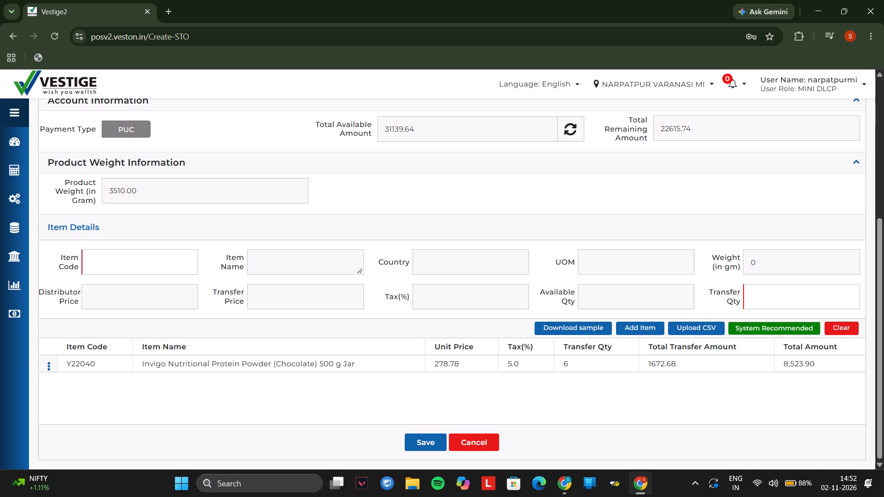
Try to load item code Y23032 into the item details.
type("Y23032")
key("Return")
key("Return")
Add item Y23033, Assure Aura Perfume Spray 100ml, to the transfer with quantity 2.
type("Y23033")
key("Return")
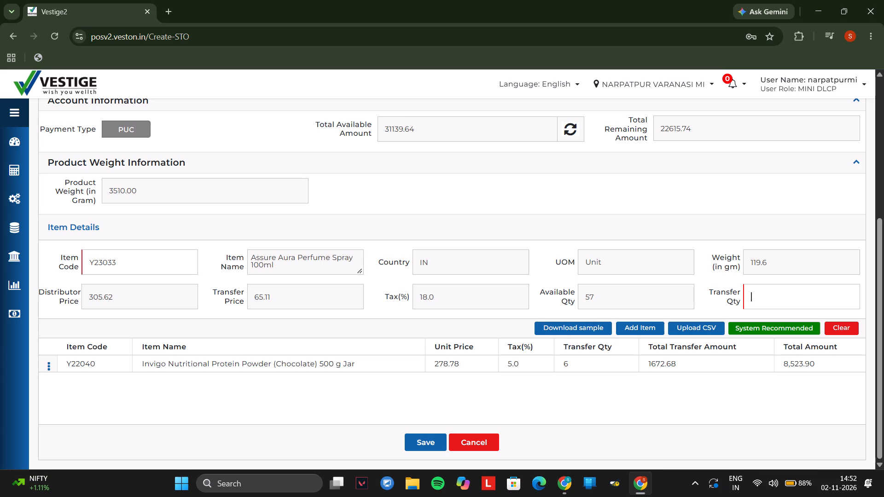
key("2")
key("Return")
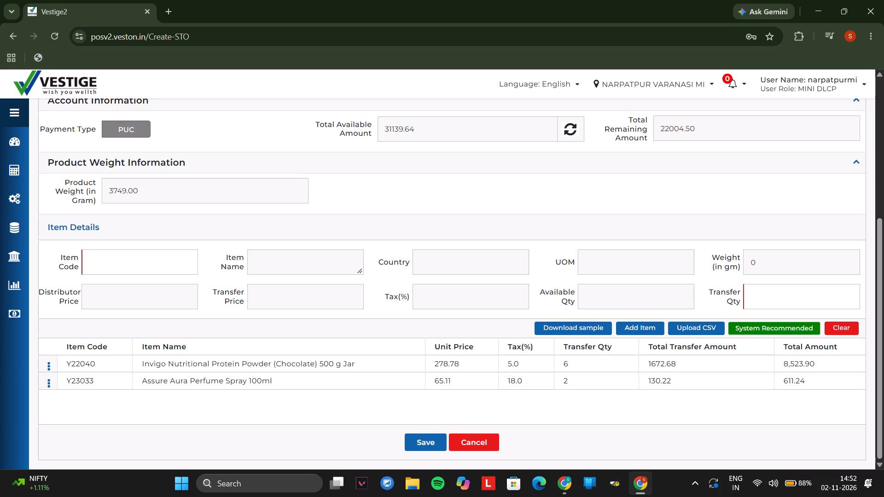
Add item Y20017, Vestige Shatavari Max 90 Capsules, to the transfer with quantity 2.
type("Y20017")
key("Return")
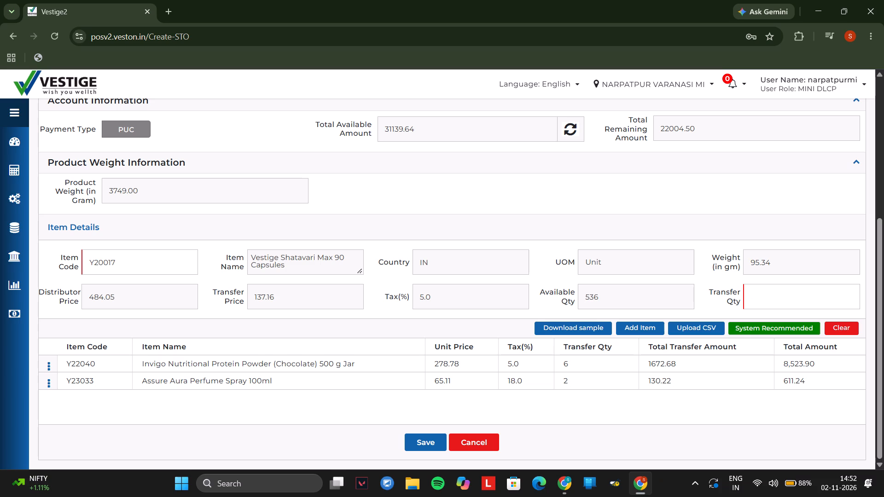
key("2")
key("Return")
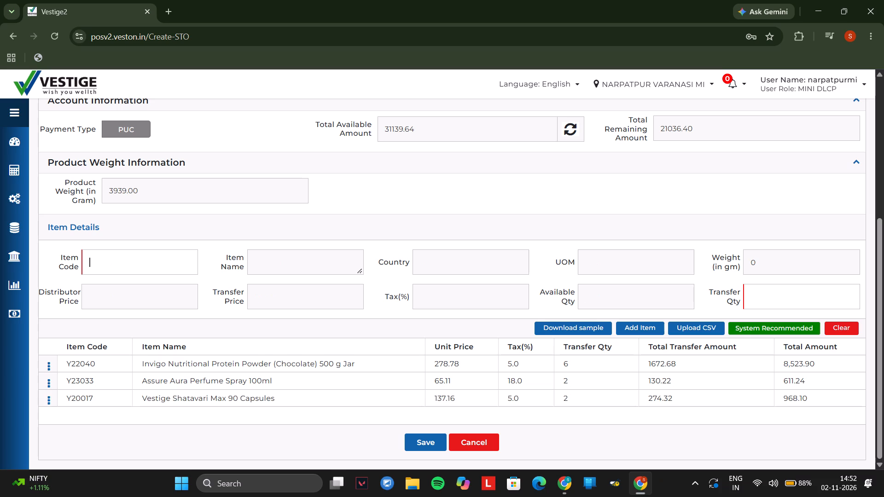
Add item Y21056, Vestige Veg Collagen with Rosehip Extract & Vitamin C, to the transfer with quantity 2.
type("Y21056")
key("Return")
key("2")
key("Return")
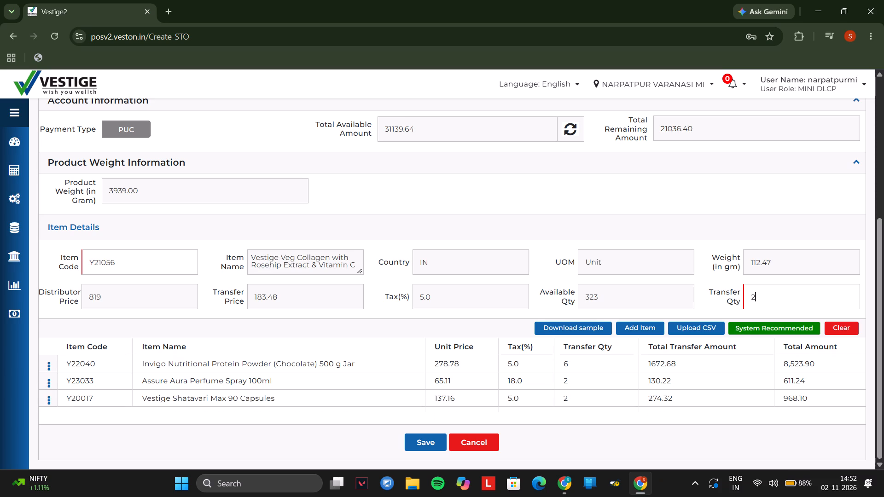
Add item Y21012, Vestige Detox Foot Patch 10 Patches, to the transfer with quantity 2.
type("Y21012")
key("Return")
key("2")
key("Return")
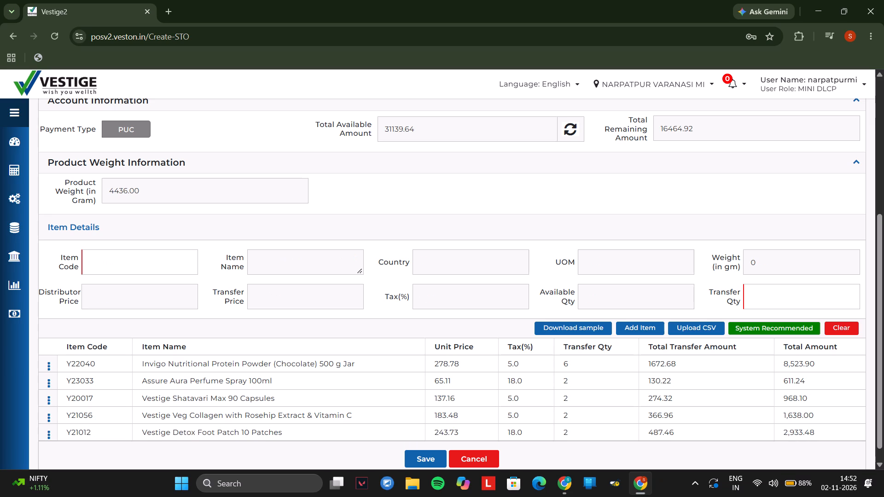
Add item Y20027, Vestige Flax Oil 90 Capsules, to the transfer with quantity 4.
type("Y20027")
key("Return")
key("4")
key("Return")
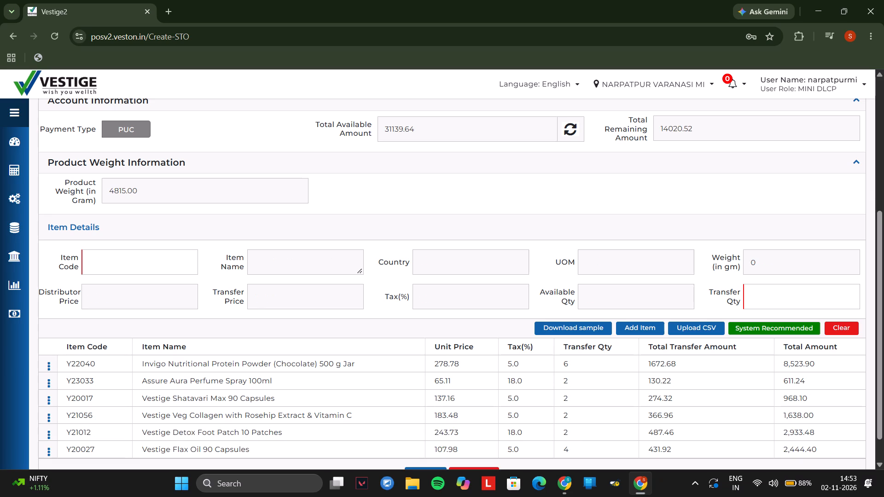
Add item Y25018, Hyvest Ultra Matic Detergent Powder 500g, to the transfer with quantity 4.
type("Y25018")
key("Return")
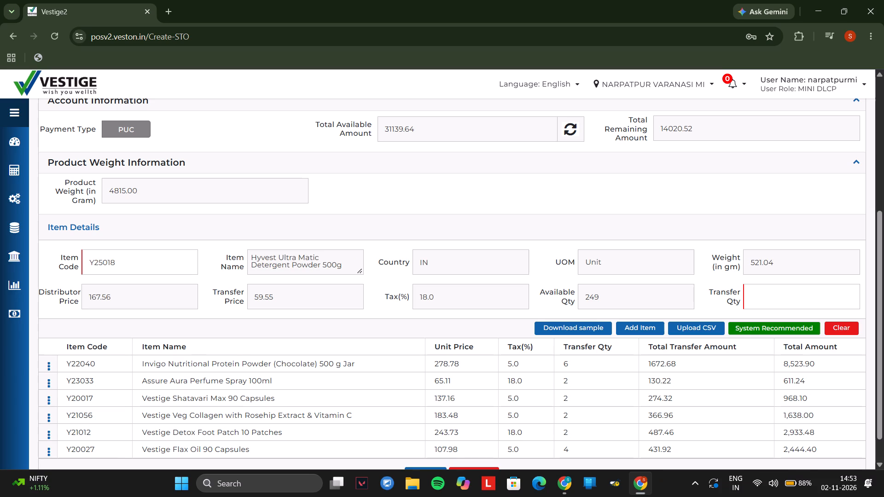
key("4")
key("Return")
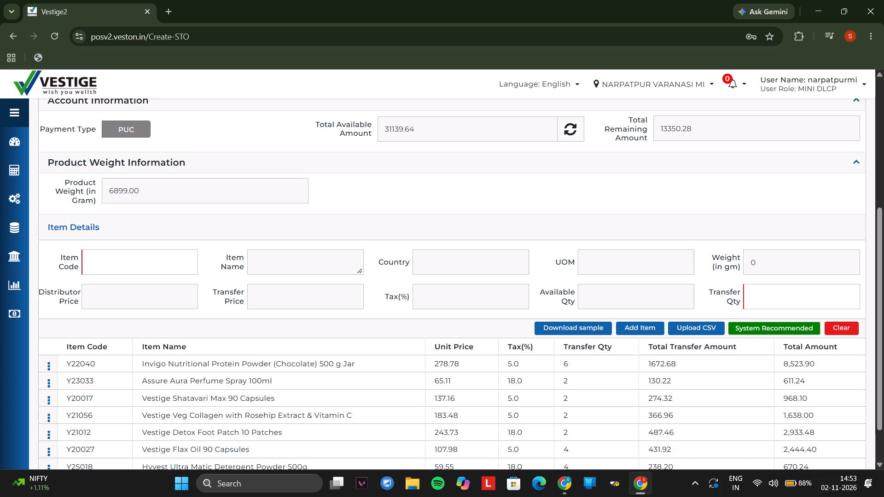
Add the item with code Y25016 to the transfer with quantity 4.
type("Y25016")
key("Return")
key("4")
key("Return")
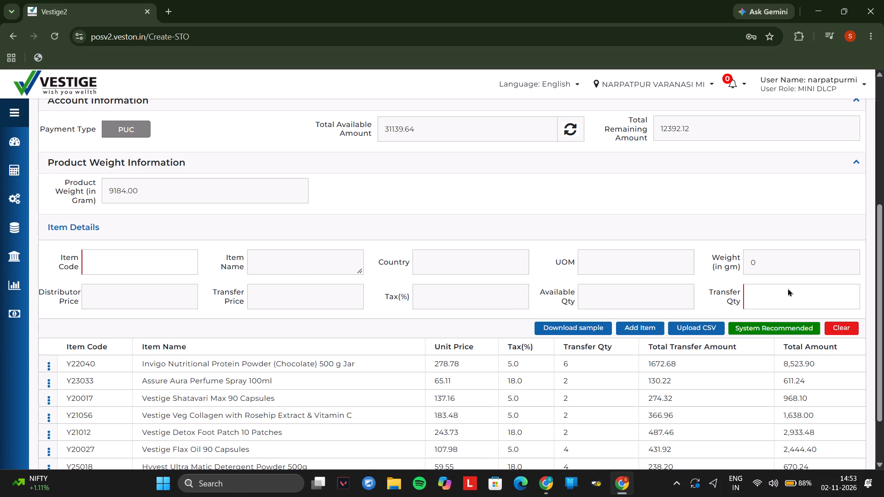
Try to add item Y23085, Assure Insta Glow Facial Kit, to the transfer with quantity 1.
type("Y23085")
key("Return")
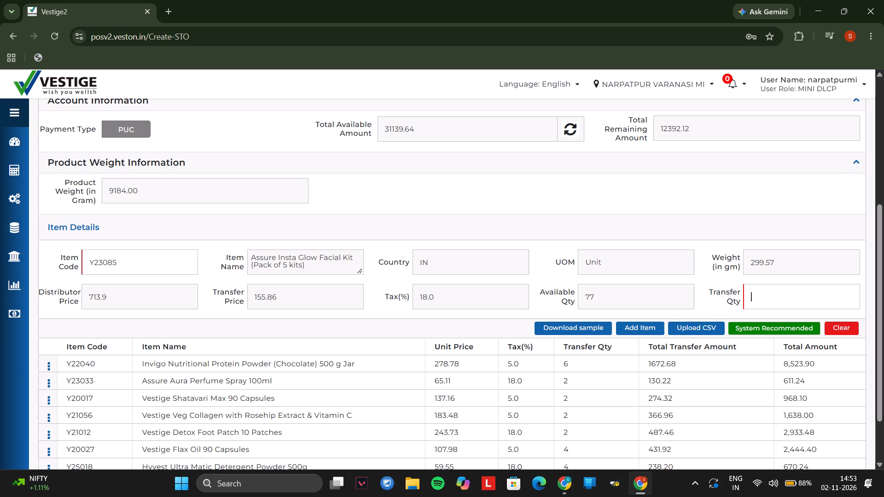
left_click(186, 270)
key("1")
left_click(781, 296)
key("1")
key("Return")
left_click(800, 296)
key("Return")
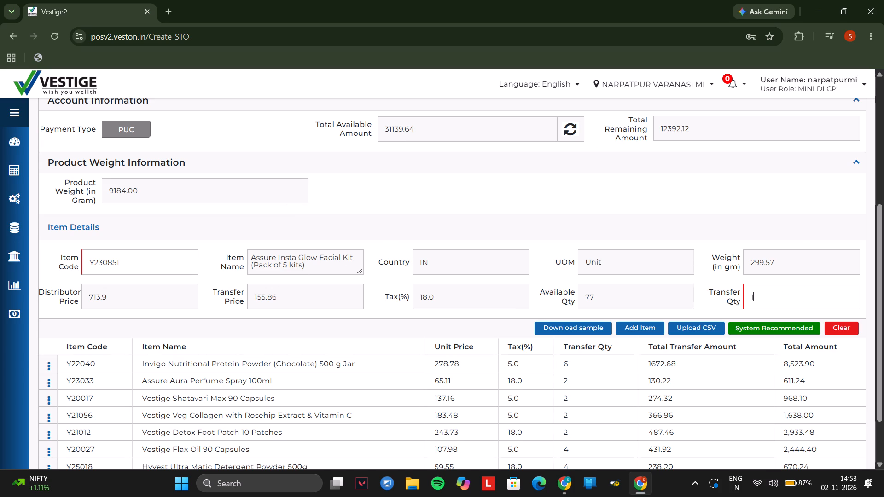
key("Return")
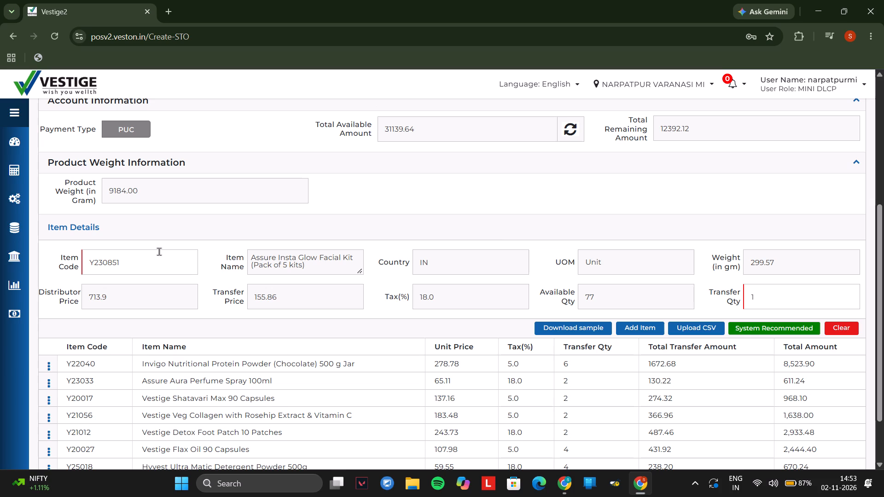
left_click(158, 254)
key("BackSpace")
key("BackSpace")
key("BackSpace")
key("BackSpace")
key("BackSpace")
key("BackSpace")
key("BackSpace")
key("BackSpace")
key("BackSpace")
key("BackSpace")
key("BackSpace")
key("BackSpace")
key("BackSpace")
Add item Y23081, Assure Vitamin C Gel Creme 50g, to the transfer with quantity 3.
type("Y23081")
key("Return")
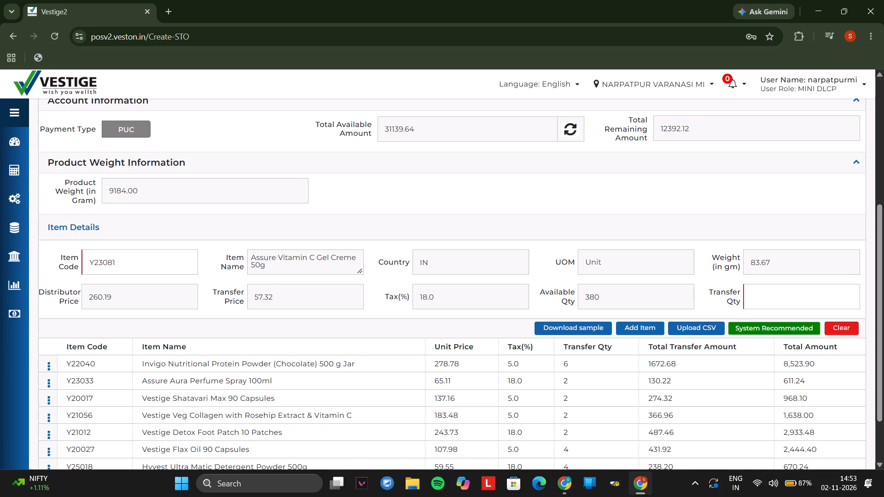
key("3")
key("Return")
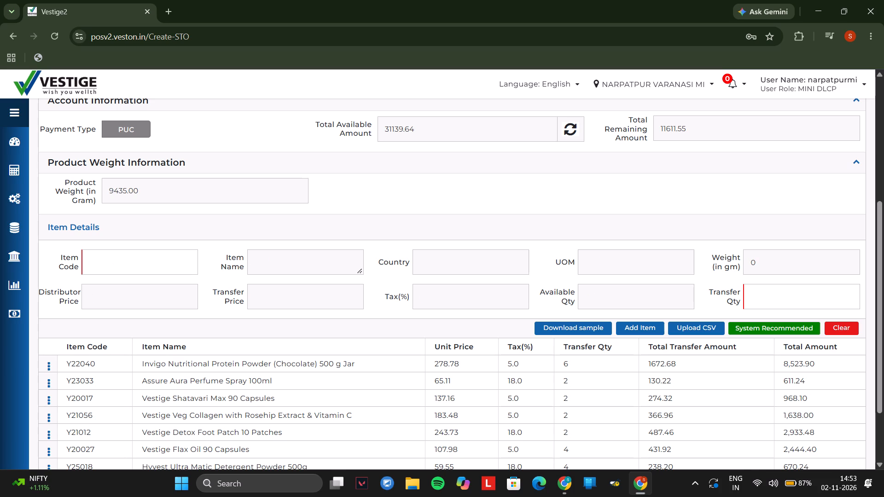
Add item Y24007, Dentassure Gano Toothpaste 100g, to the transfer with quantity 8.
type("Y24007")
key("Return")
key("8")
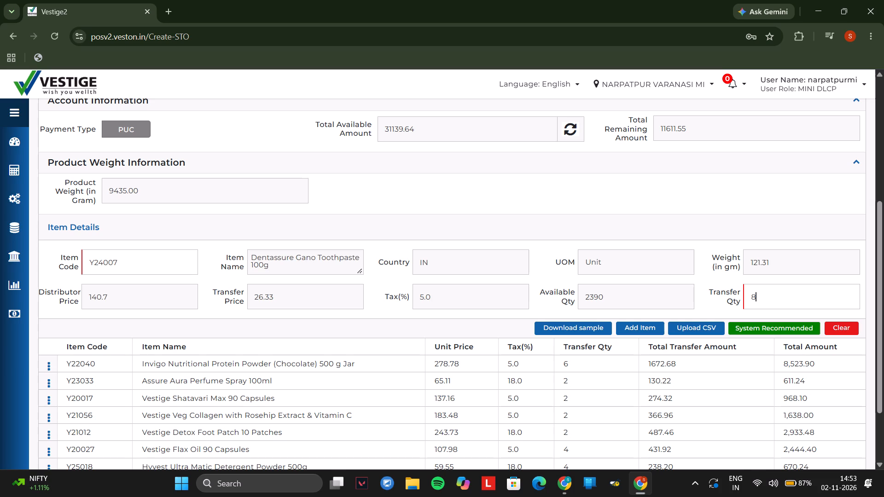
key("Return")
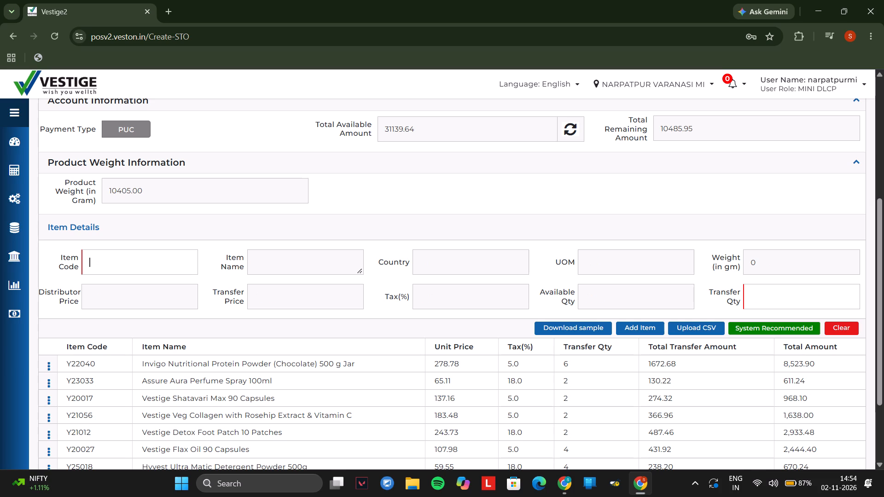
Add item Y22042, Lite House Rice Bran Oil 2L, to the transfer with quantity 16.
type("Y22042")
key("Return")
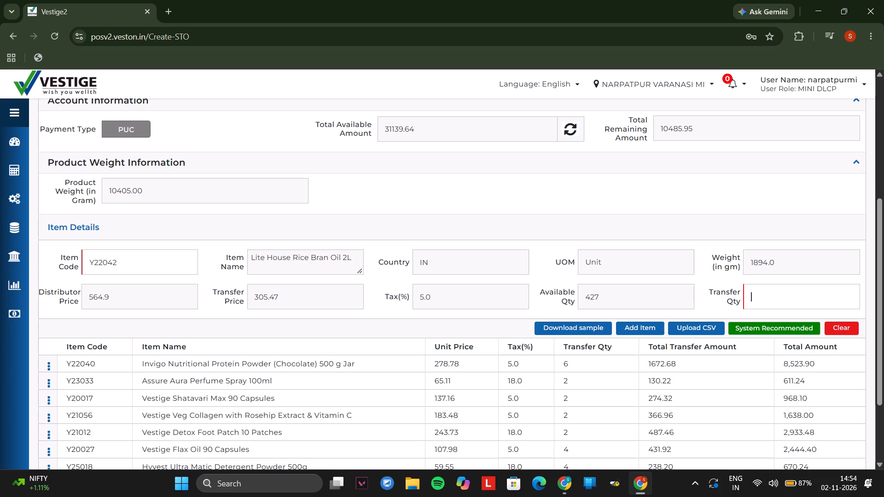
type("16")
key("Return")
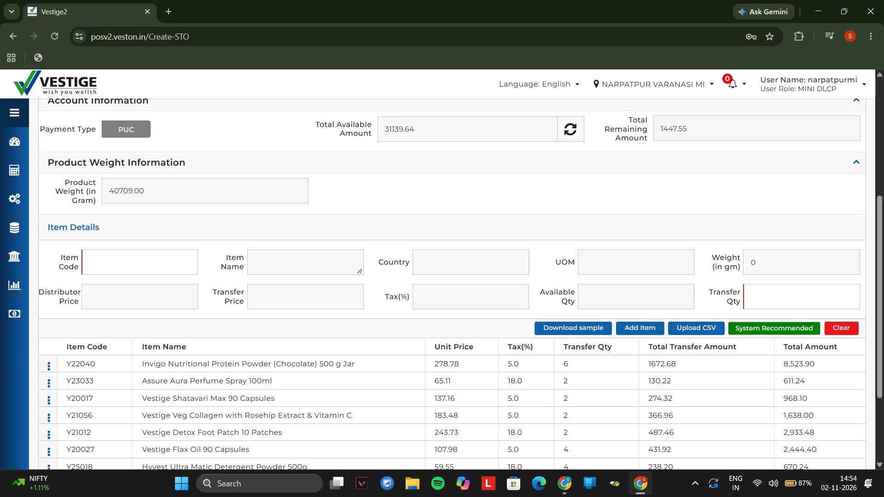
Add item Y22007, Enerva Breakfast Cereal 350g, to the transfer with quantity 1.
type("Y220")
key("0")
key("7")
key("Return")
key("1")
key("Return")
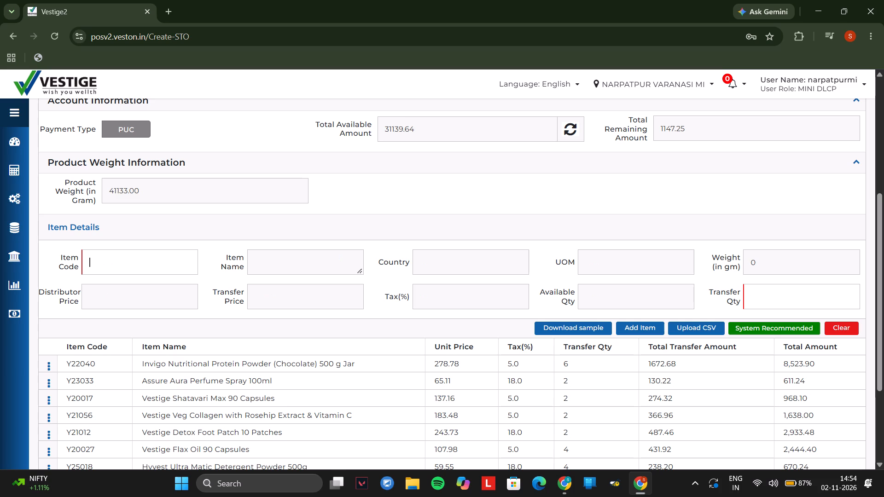
Add item Y24010, Dentassure Toothpaste 100g, to the transfer with quantity 10.
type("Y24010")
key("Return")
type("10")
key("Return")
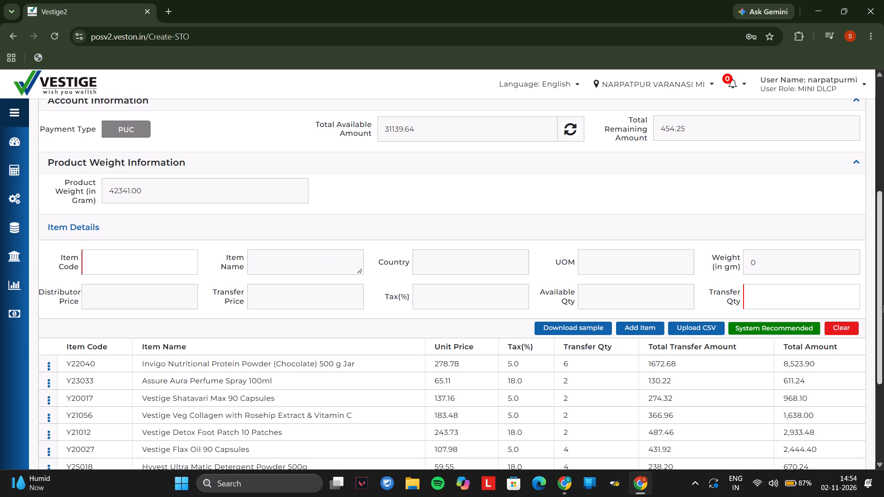
Replace the line for item Y25016, Hyvest Ultra Scrub Dishwashing Liquid 500ml, with one that has transfer quantity 1.
left_click_drag(882, 305, 883, 321)
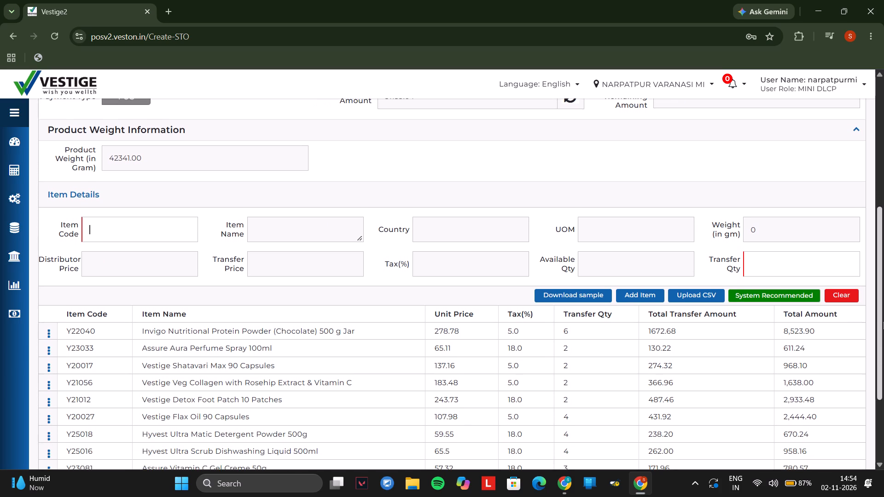
left_click_drag(883, 321, 883, 322)
left_click_drag(883, 322, 883, 330)
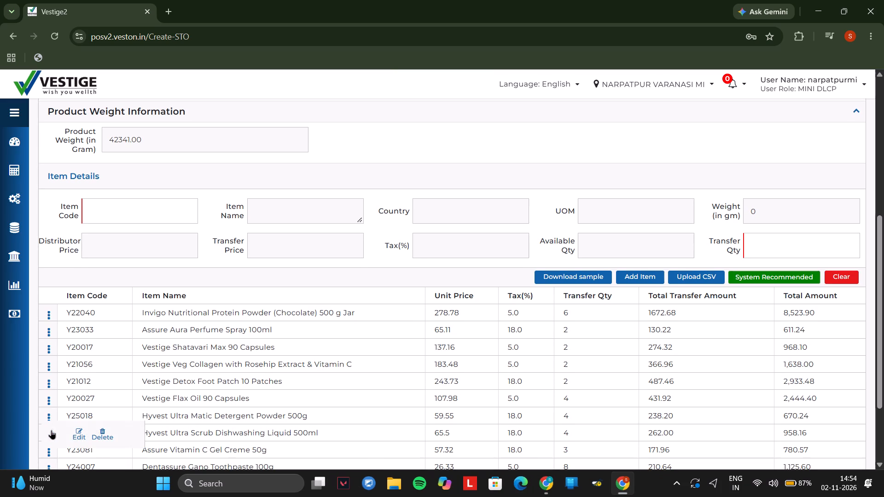
left_click(81, 433)
left_click(104, 433)
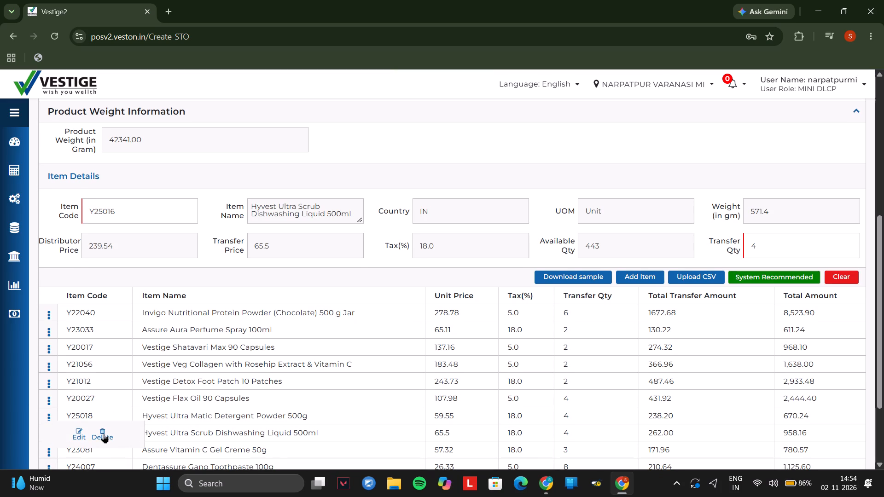
left_click(825, 236)
key("BackSpace")
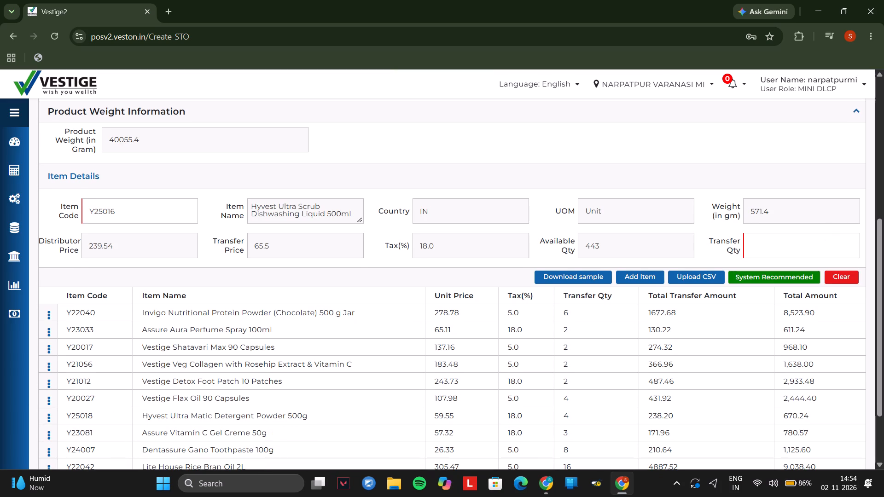
key("1")
key("Return")
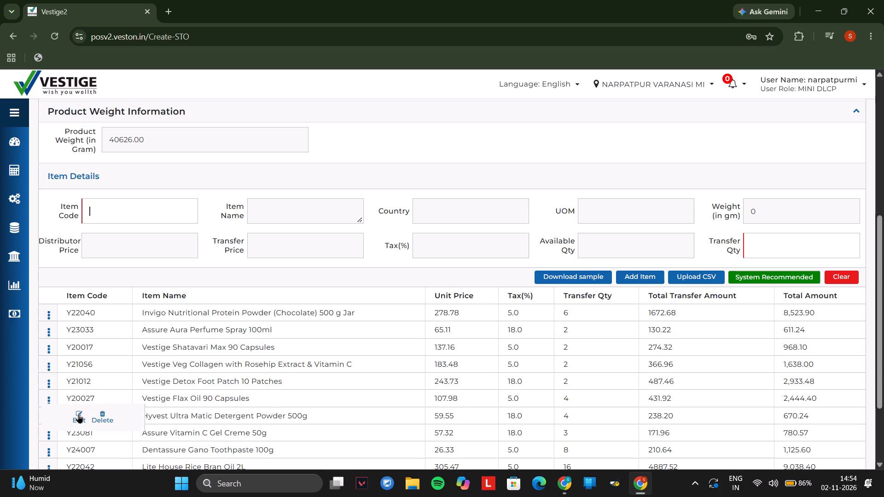
Replace the line for item Y25018, Hyvest Ultra Matic Detergent Powder 500g, with one that has transfer quantity 3.
left_click(79, 414)
left_click(100, 419)
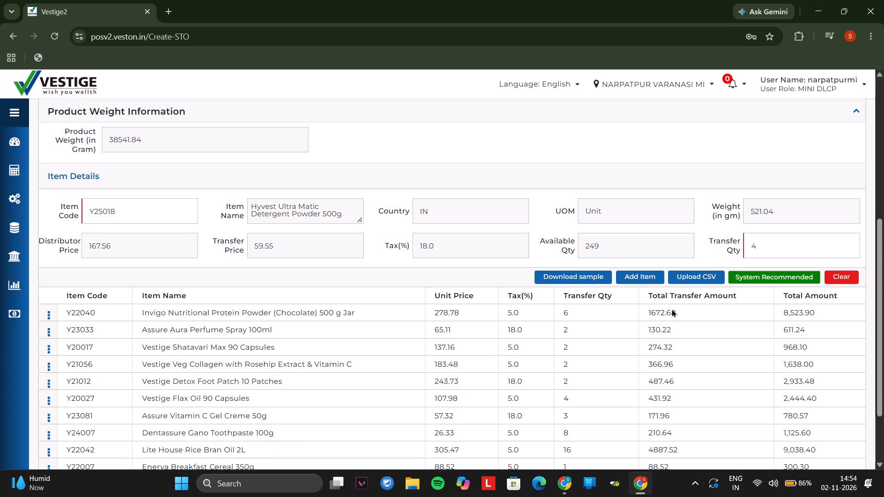
left_click(788, 235)
key("BackSpace")
key("3")
key("Return")
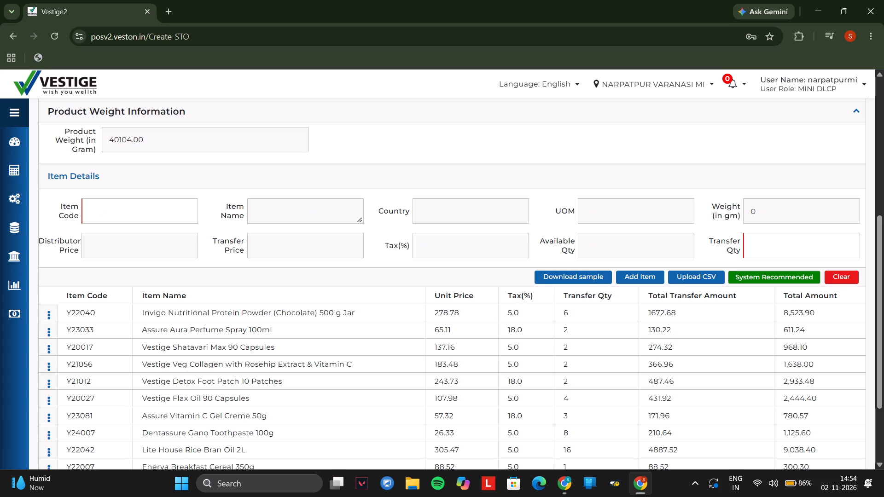
Add the item with code Y20008 to the transfer with quantity 1.
left_click_drag(883, 289, 883, 313)
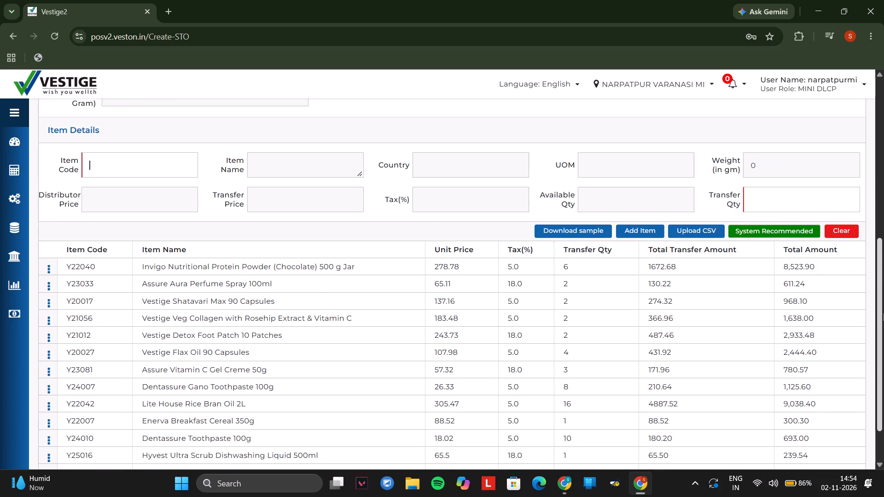
left_click_drag(883, 313, 883, 324)
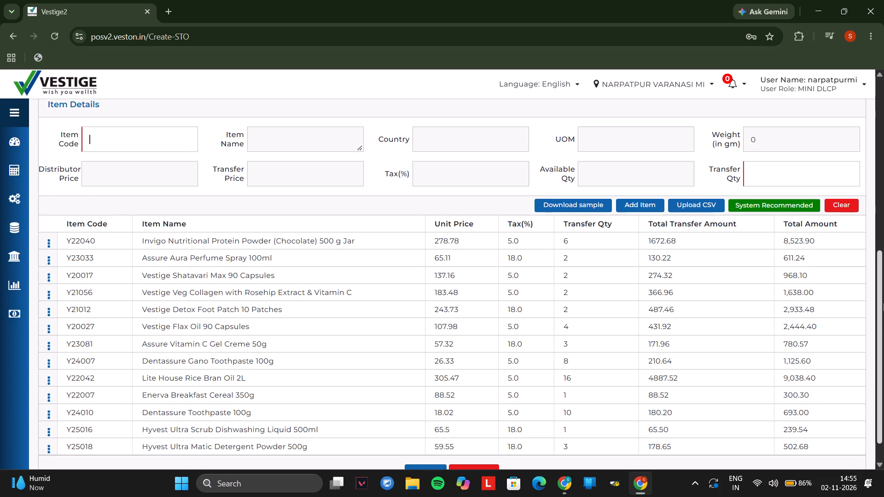
left_click_drag(883, 303, 883, 248)
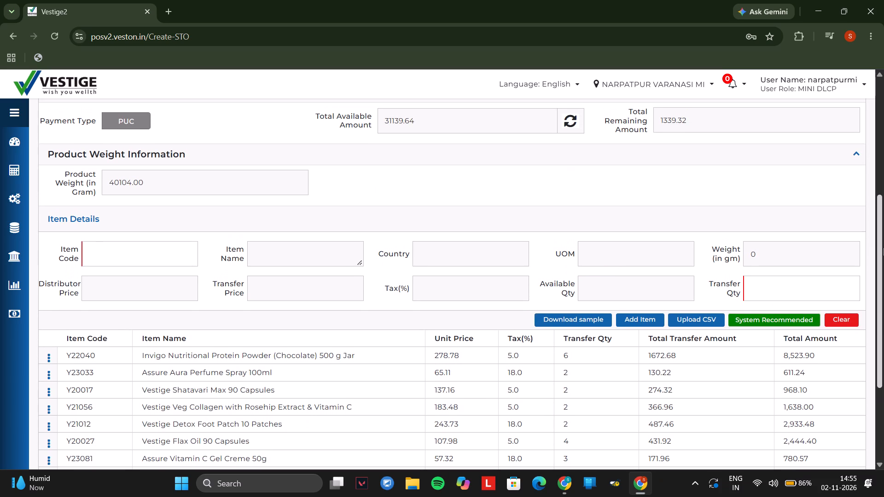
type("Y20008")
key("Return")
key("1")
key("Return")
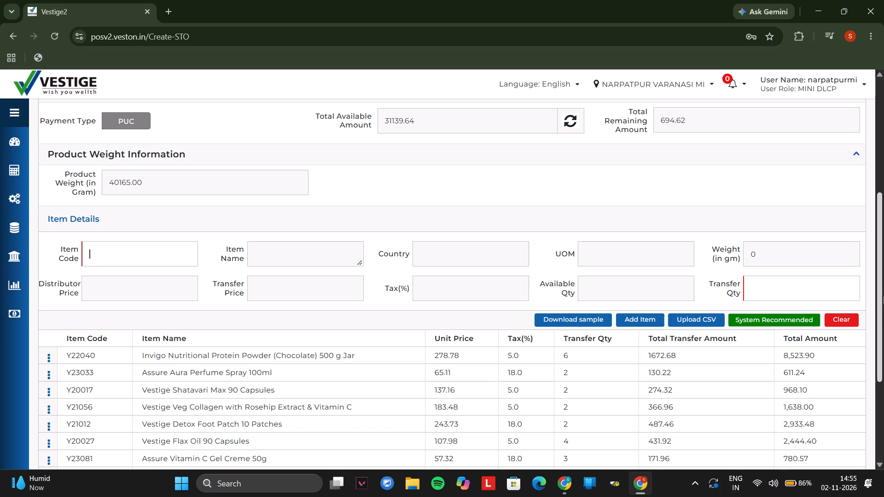
Replace the line for item Y23033, Assure Aura Perfume Spray 100ml, with one that has transfer quantity 1.
left_click_drag(883, 296, 873, 311)
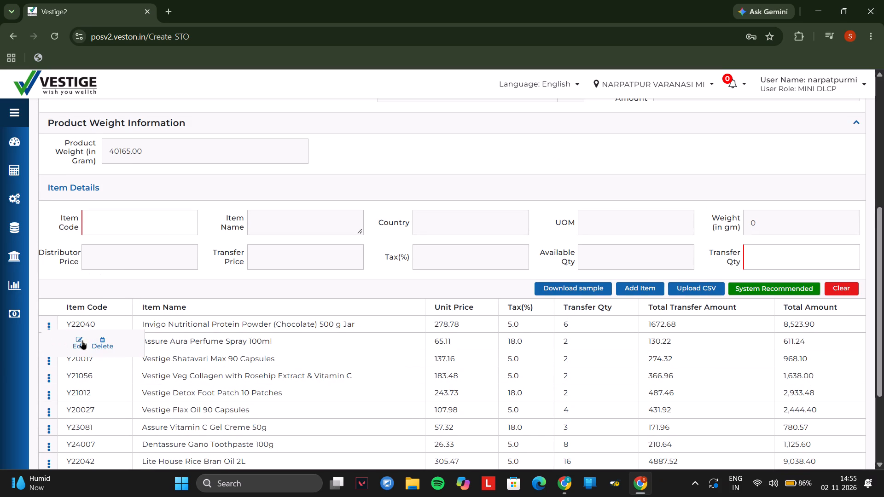
left_click(82, 340)
left_click(105, 341)
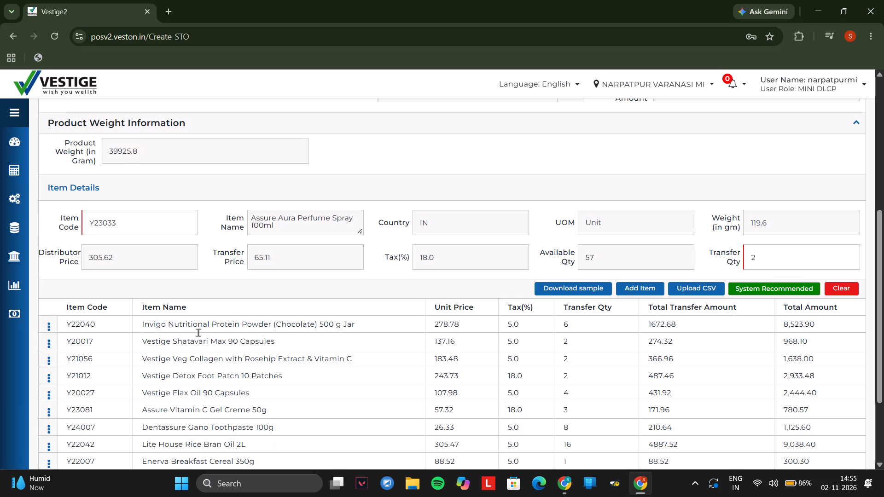
left_click(786, 248)
key("BackSpace")
key("1")
key("Return")
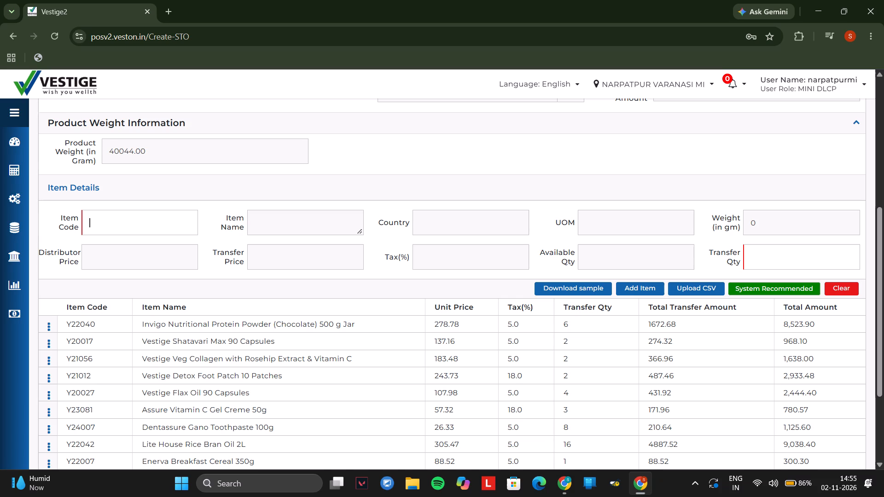
Add the item with code Y21023 to the transfer with quantity 3.
left_click_drag(883, 266, 878, 234)
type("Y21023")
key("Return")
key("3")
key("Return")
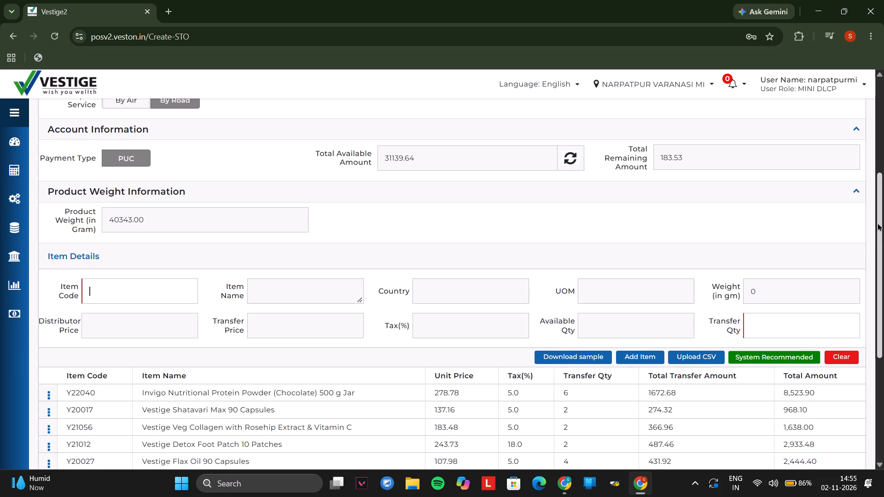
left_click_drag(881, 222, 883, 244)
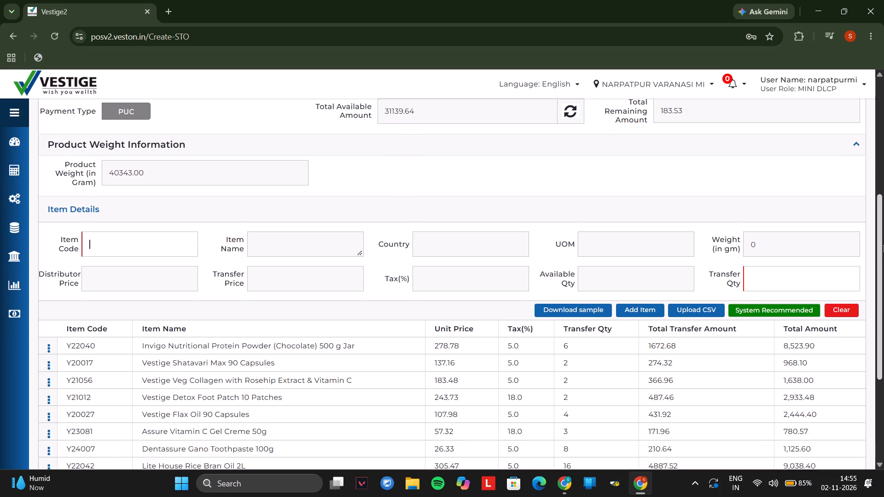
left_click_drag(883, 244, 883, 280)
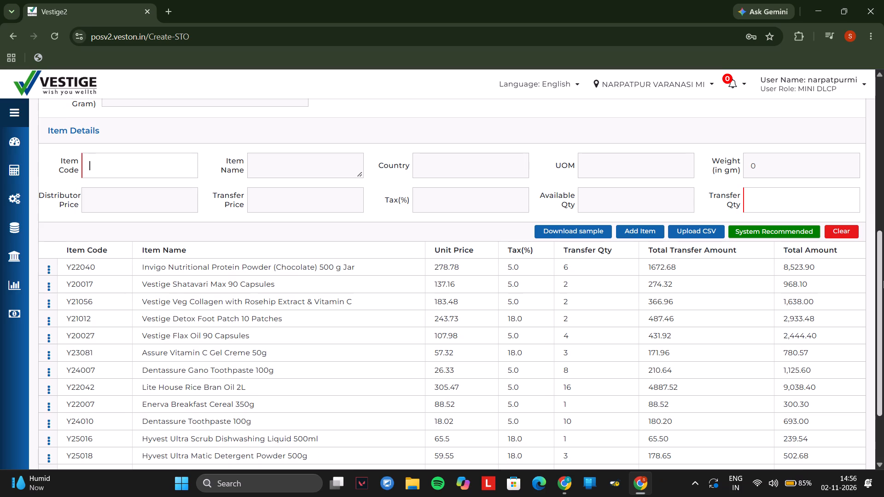
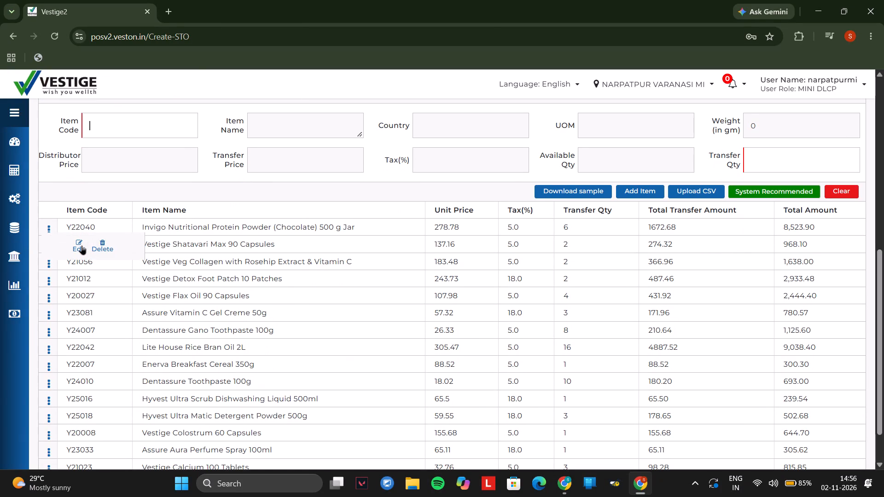
Replace the line for item Y20017, Vestige Shatavari Max 90 Capsules, with one that has transfer quantity 1.
left_click(78, 244)
left_click(101, 244)
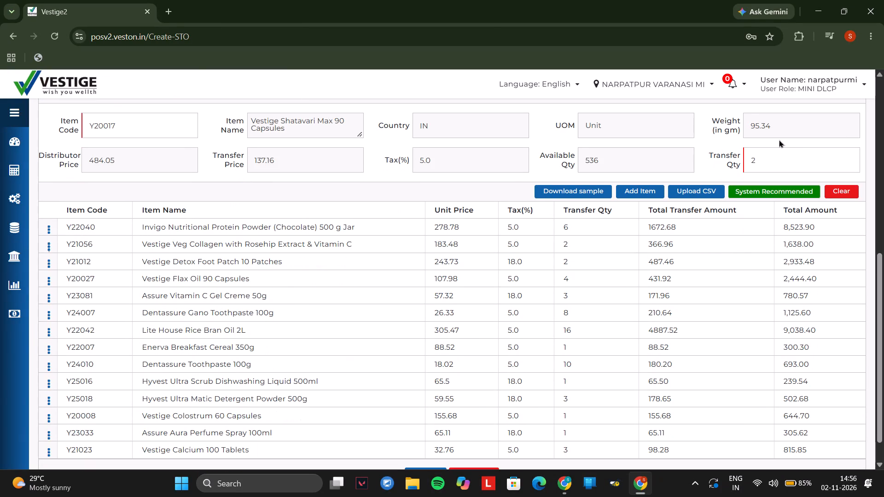
left_click(797, 155)
key("BackSpace")
key("1")
key("Return")
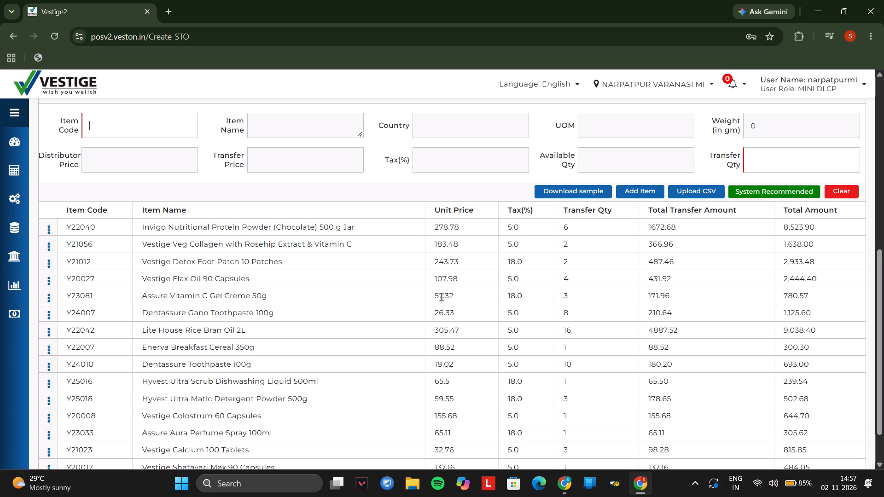
Add the item with code Y23021 to the transfer with quantity 2.
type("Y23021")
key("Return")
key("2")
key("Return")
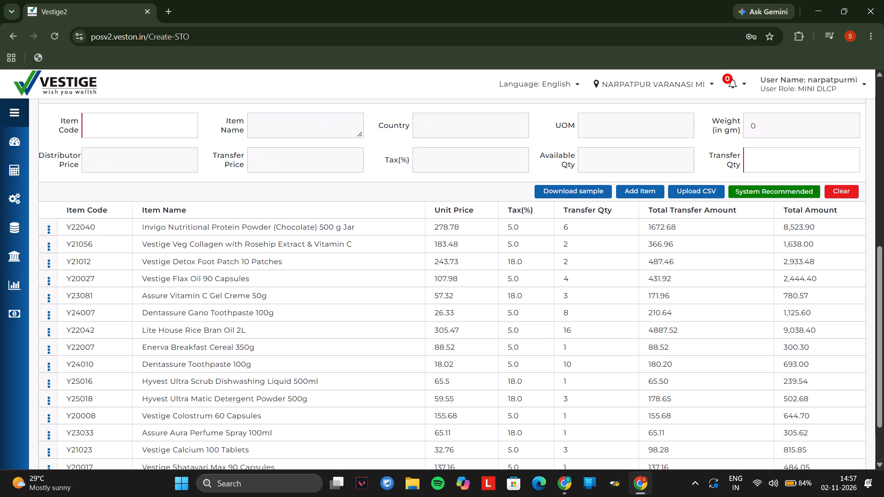
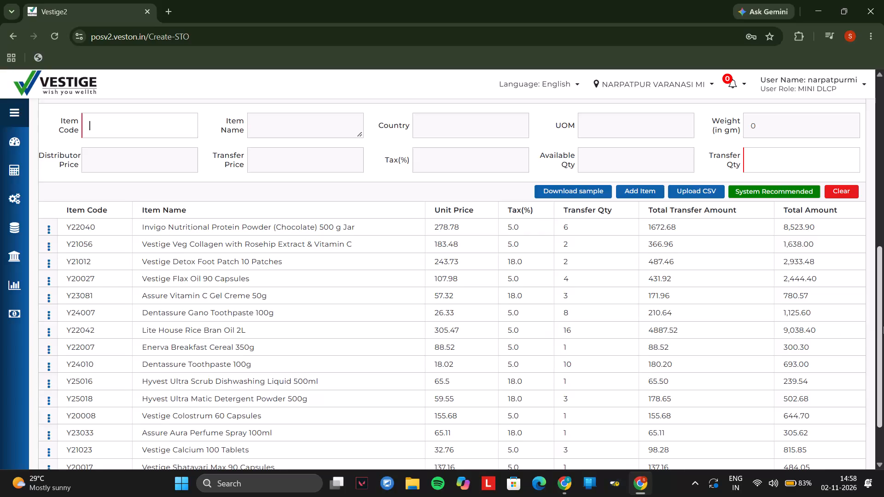
Replace the line for item Y21023, Vestige Calcium 100 Tablets, with one that has transfer quantity 4.
left_click_drag(883, 326, 883, 242)
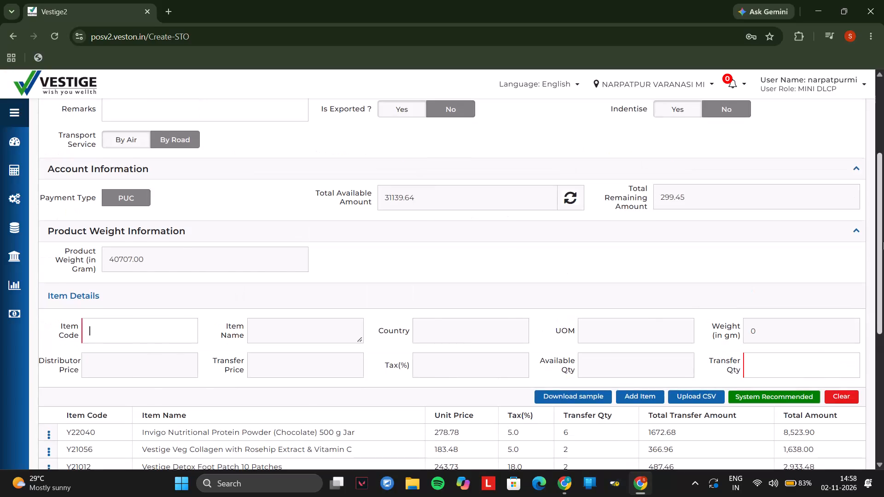
left_click_drag(883, 242, 883, 397)
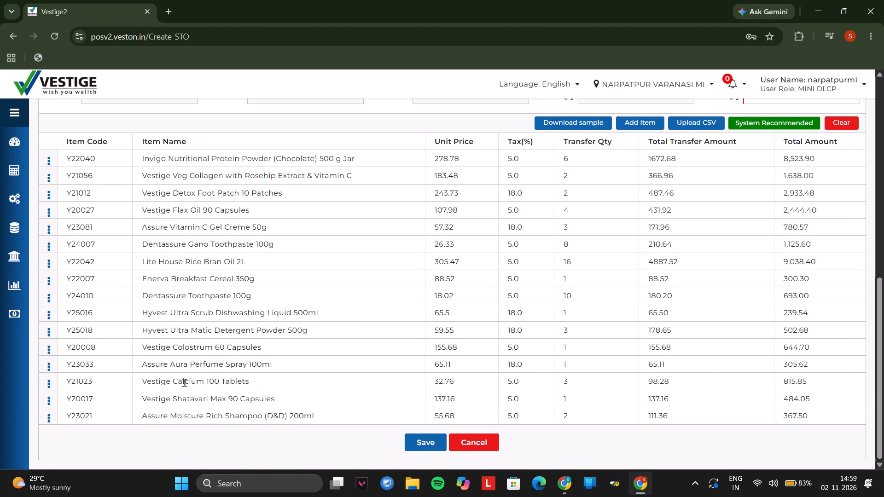
left_click_drag(883, 304, 883, 341)
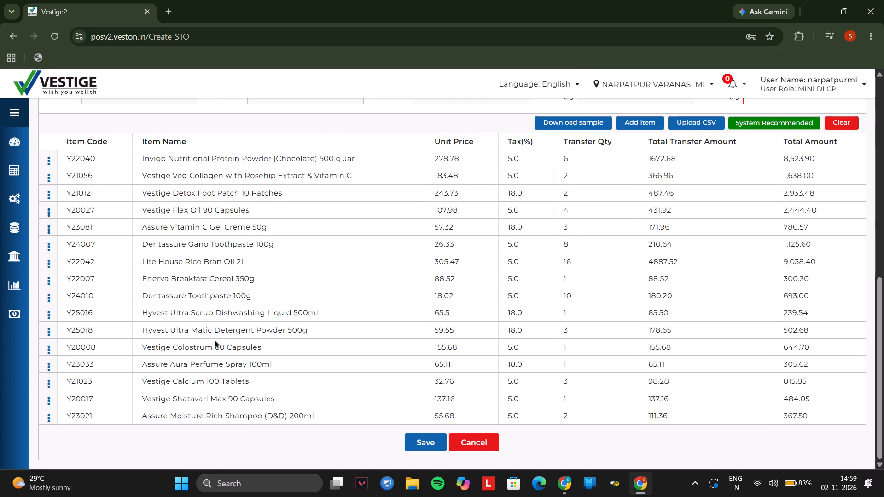
left_click(79, 380)
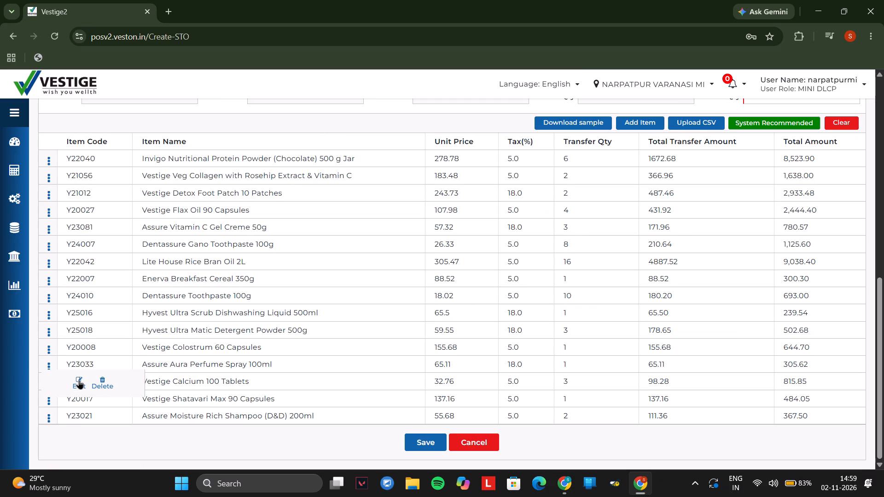
left_click(104, 381)
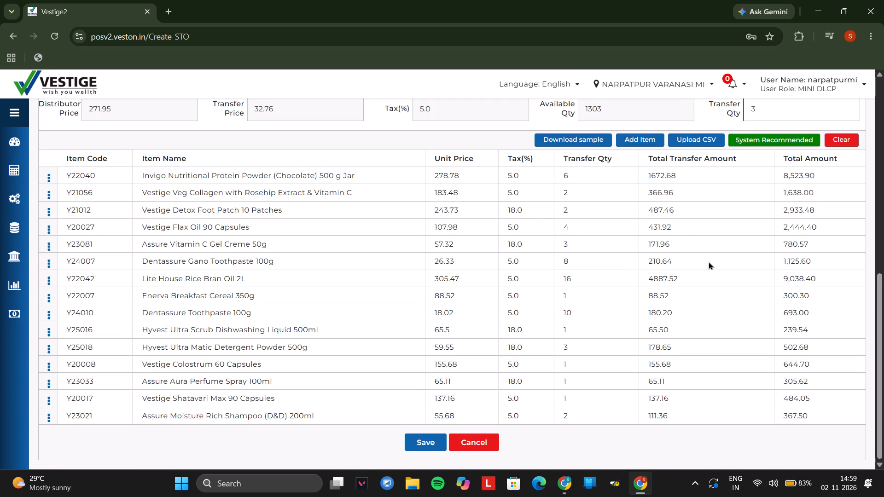
left_click_drag(883, 371, 877, 280)
left_click(774, 308)
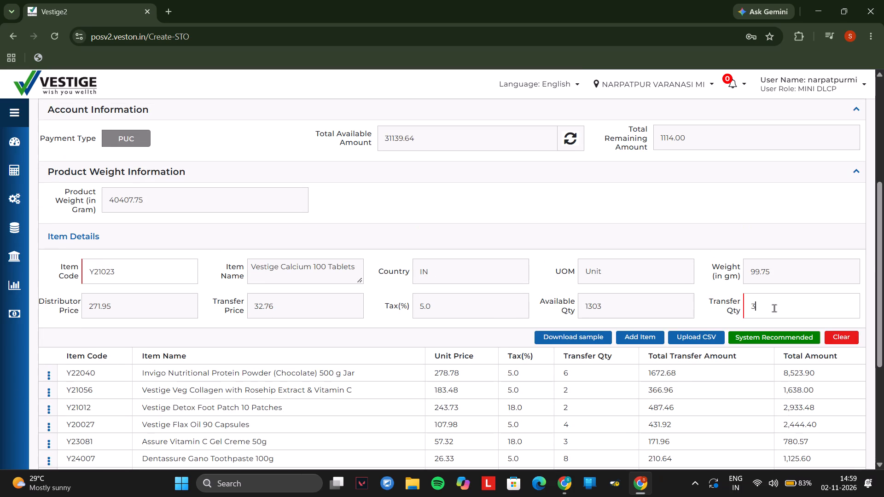
key("BackSpace")
key("4")
key("Return")
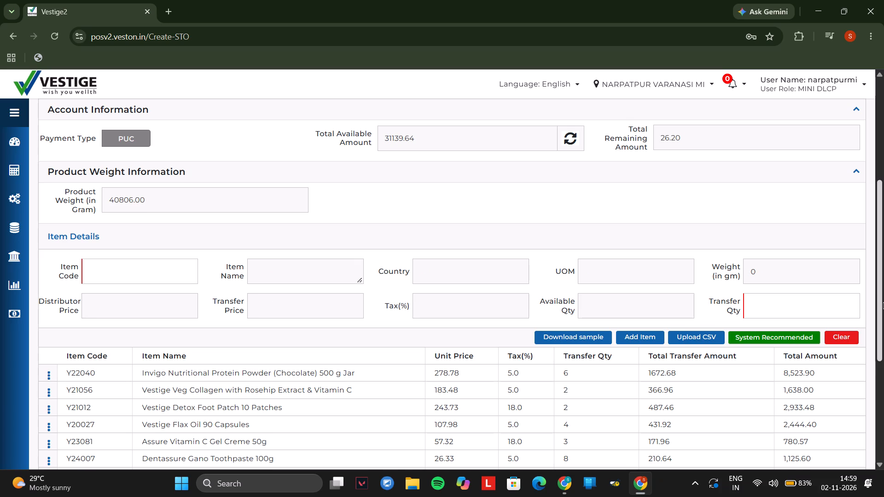
Delete the line for item Y22007, Enerva Breakfast Cereal 350g, from the transfer list.
left_click_drag(883, 301, 883, 332)
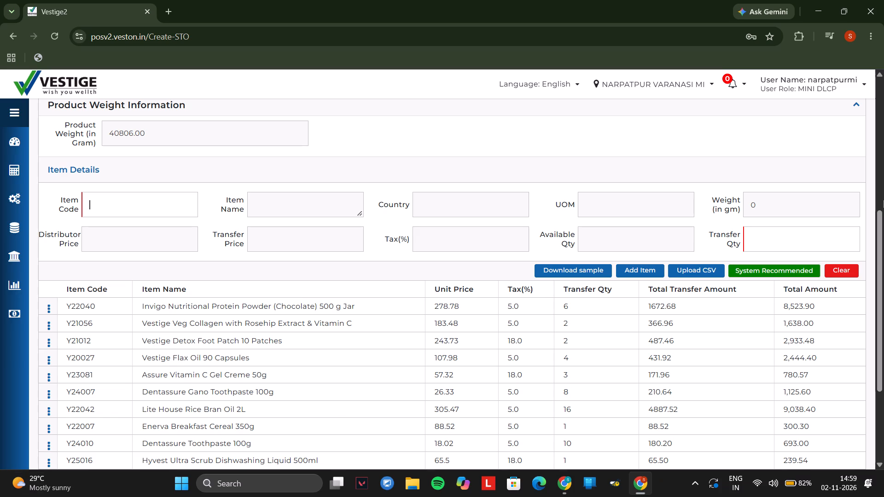
left_click_drag(883, 233, 883, 319)
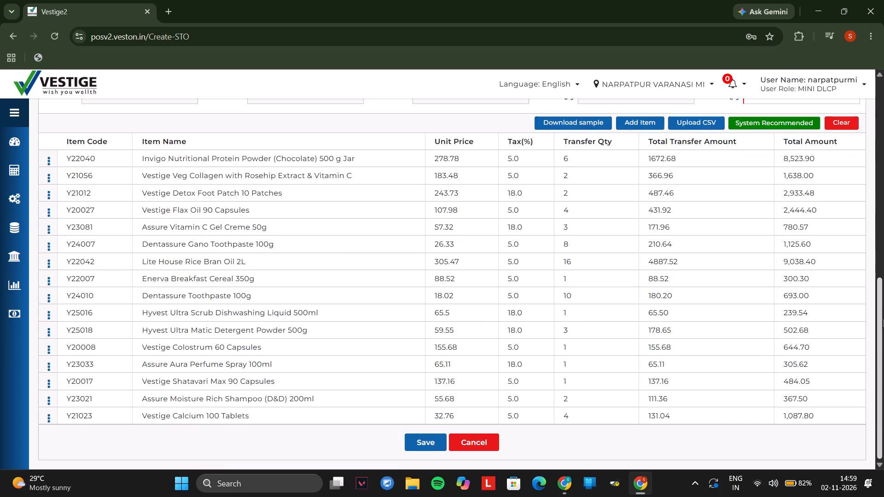
left_click_drag(883, 319, 883, 320)
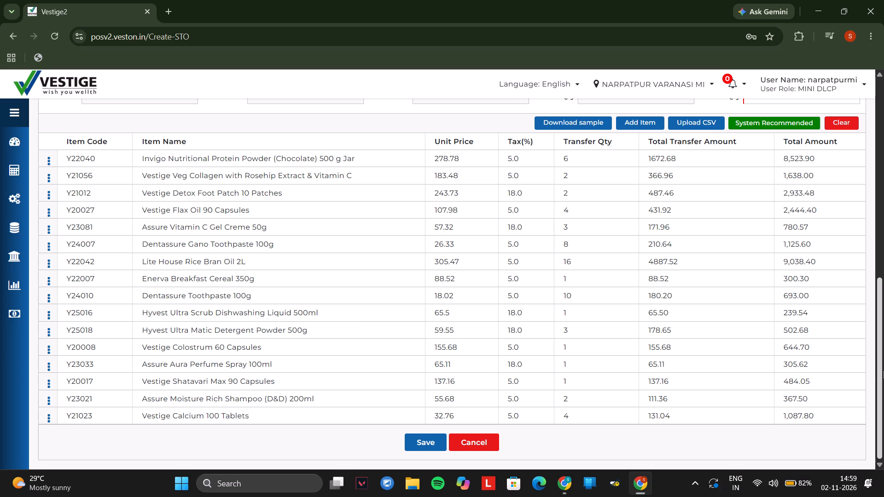
left_click(883, 358)
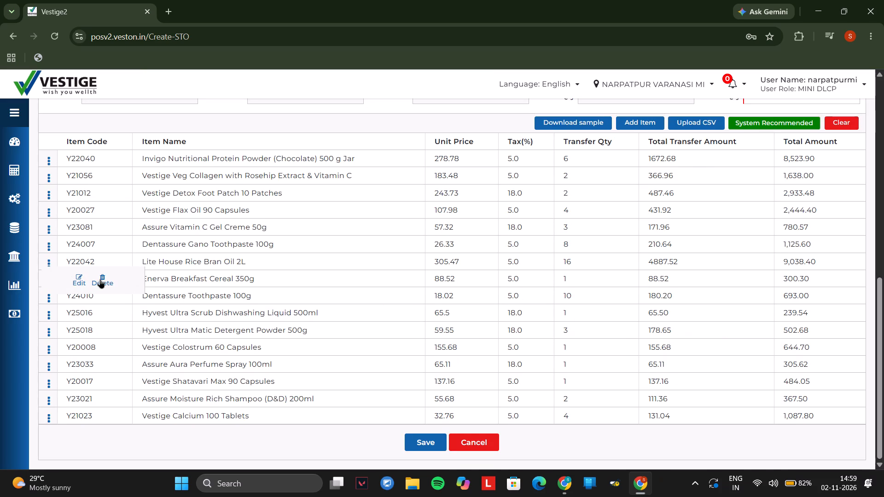
left_click(100, 279)
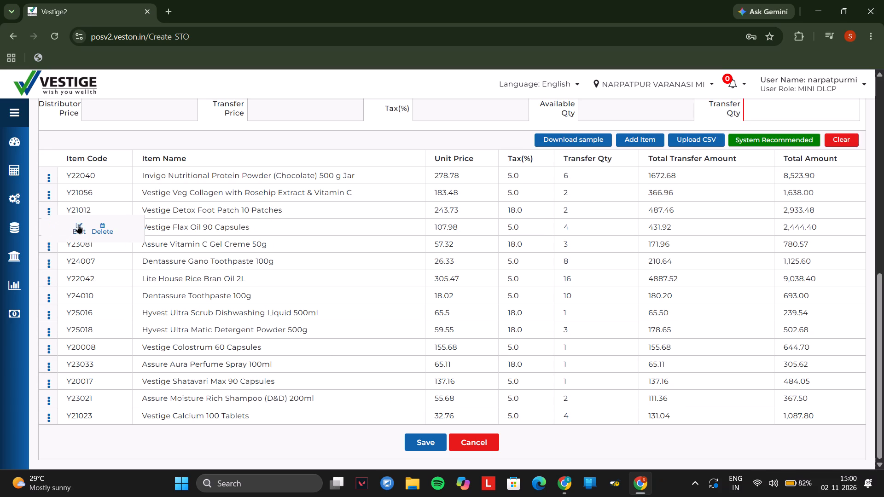
Replace the line for item Y20027, Vestige Flax Oil 90 Capsules, with one that has transfer quantity 3.
left_click(80, 228)
left_click(100, 228)
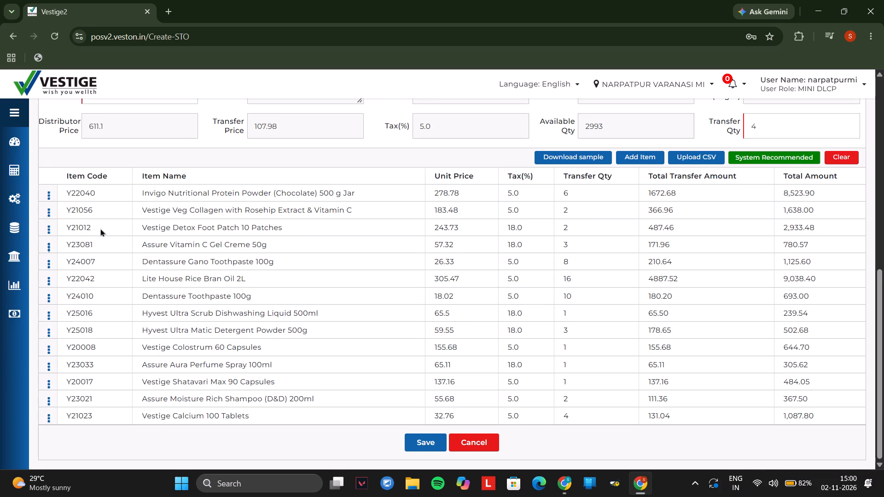
left_click(819, 128)
key("BackSpace")
key("3")
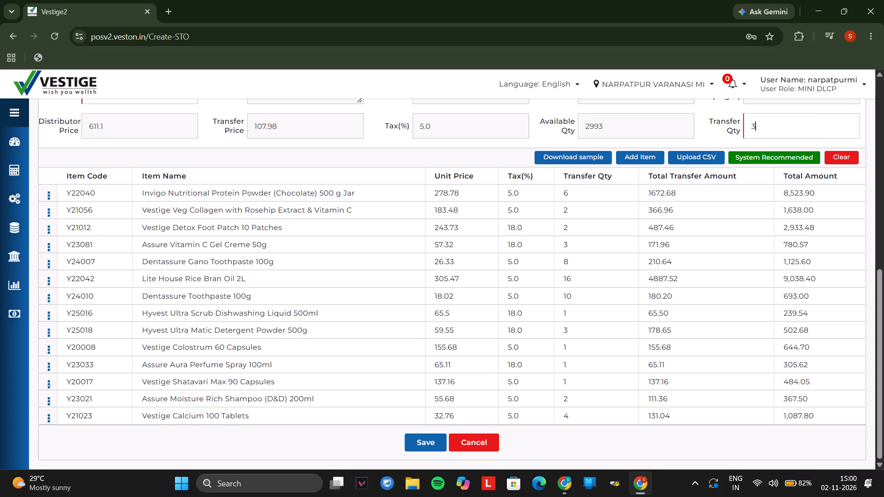
key("Return")
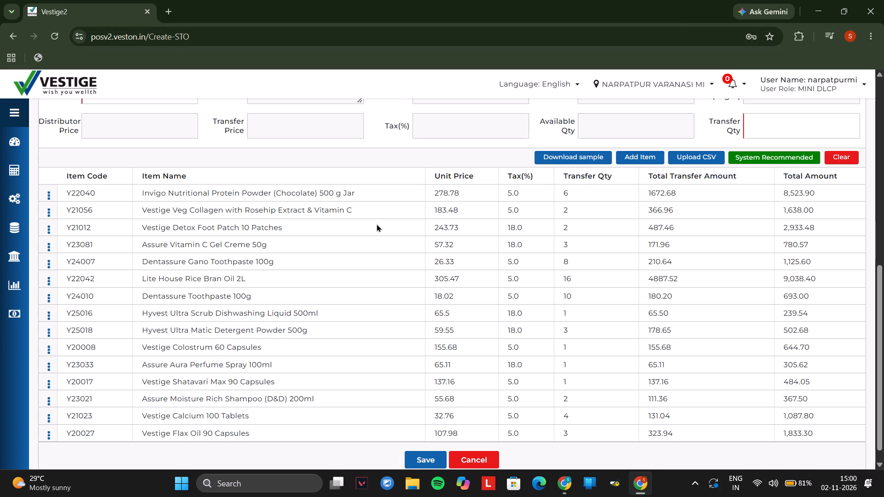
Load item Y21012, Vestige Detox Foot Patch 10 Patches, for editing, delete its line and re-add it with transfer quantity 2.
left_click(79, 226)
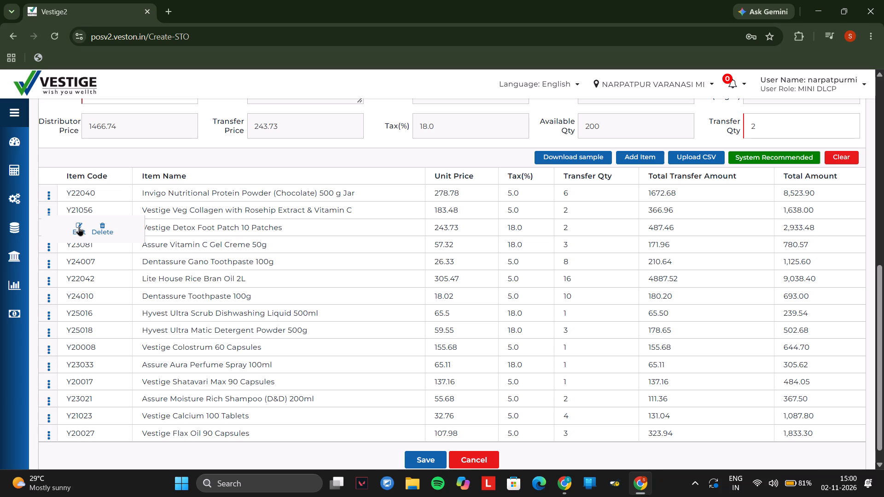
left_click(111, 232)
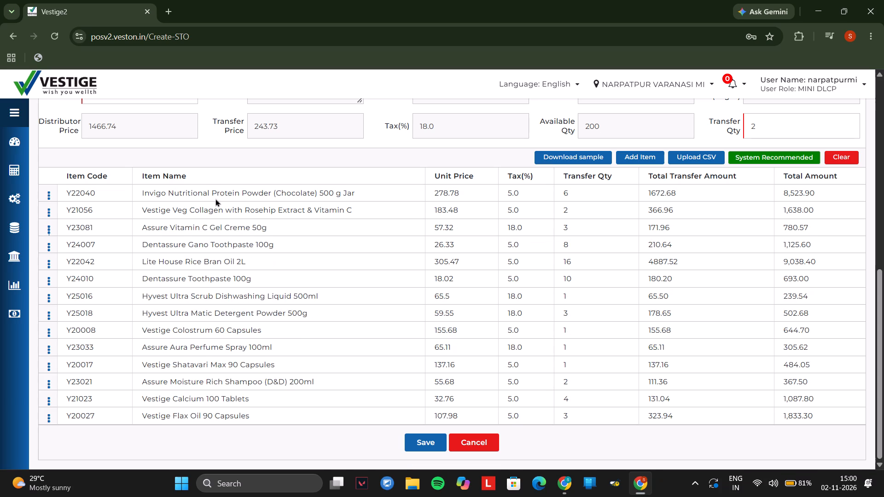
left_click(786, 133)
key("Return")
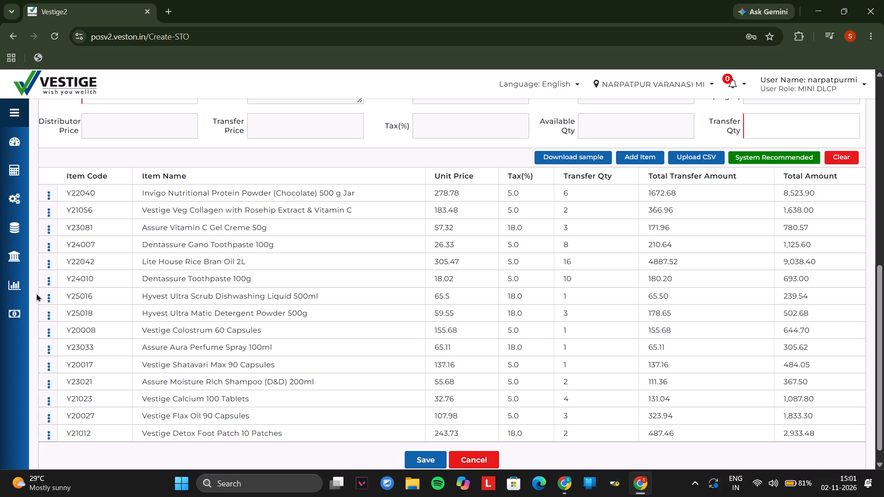
Replace the line for item Y25016, Hyvest Ultra Scrub Dishwashing Liquid 500ml, with one that has transfer quantity 3.
left_click(78, 295)
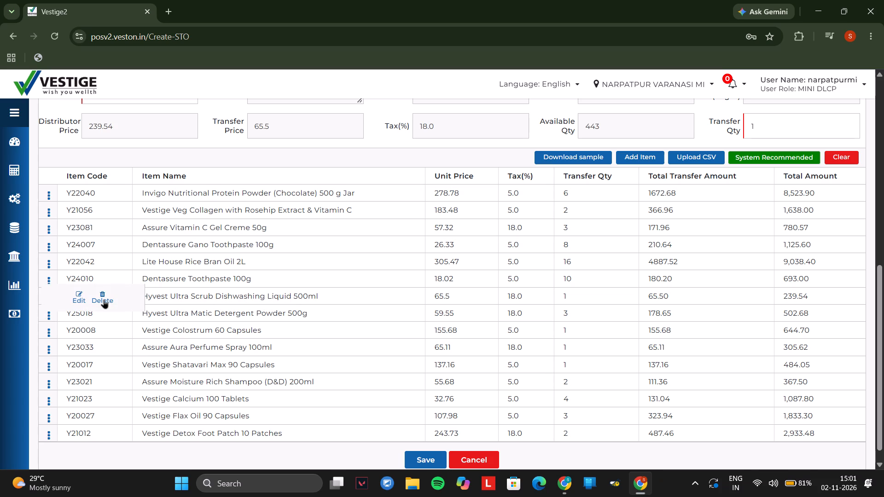
left_click(104, 299)
left_click_drag(883, 285, 883, 201)
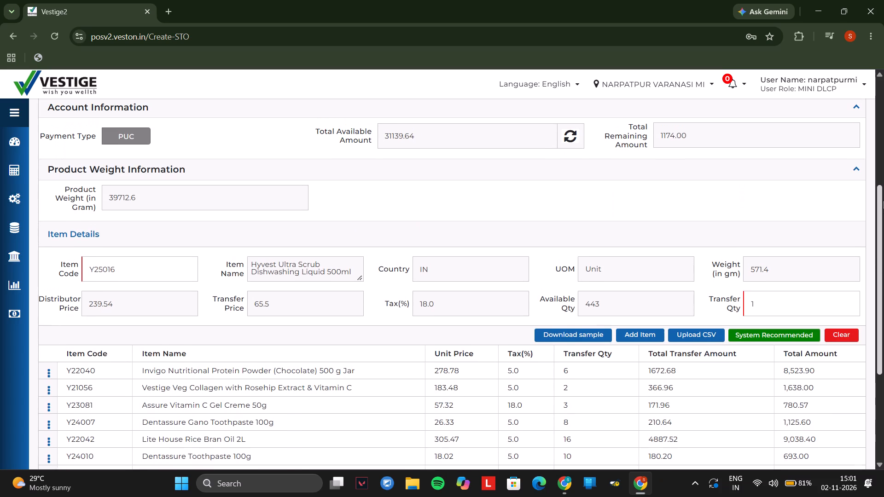
left_click_drag(883, 201, 883, 200)
left_click(795, 312)
key("BackSpace")
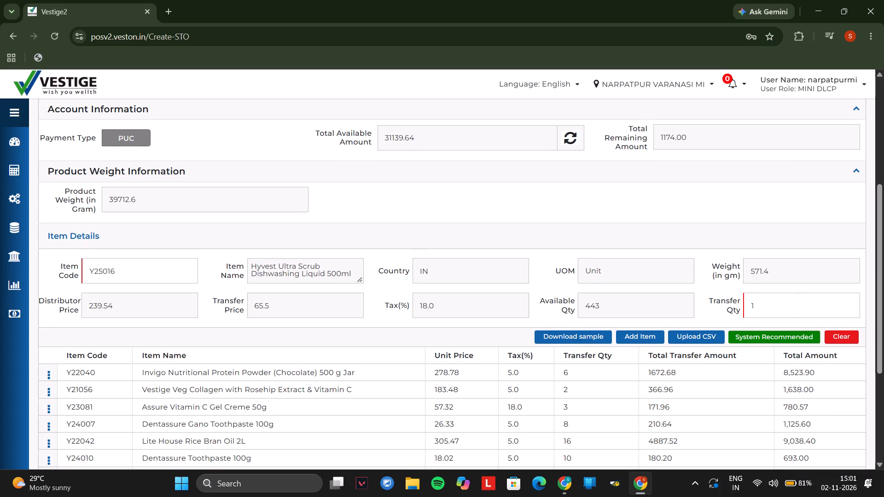
key("3")
key("Return")
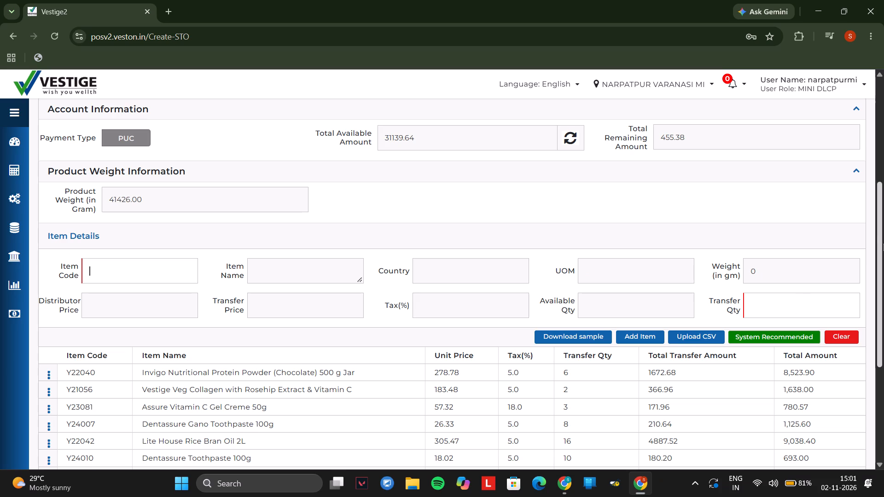
left_click_drag(883, 243, 883, 313)
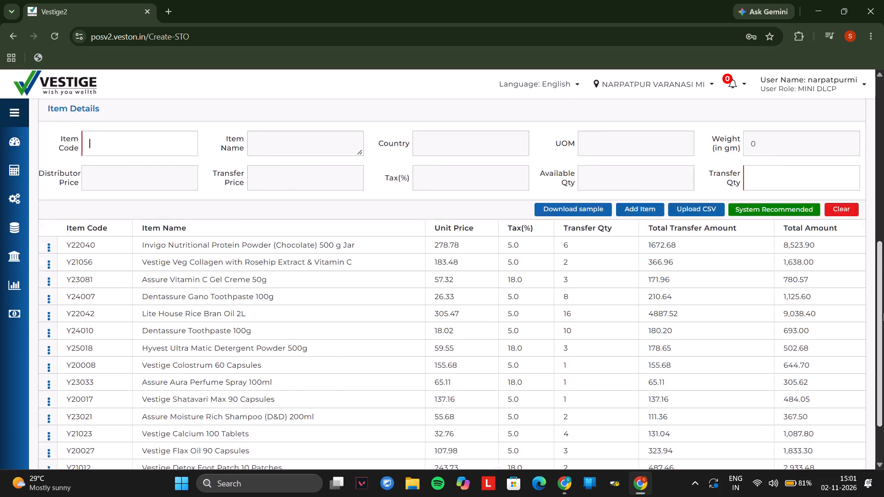
left_click_drag(883, 313, 883, 376)
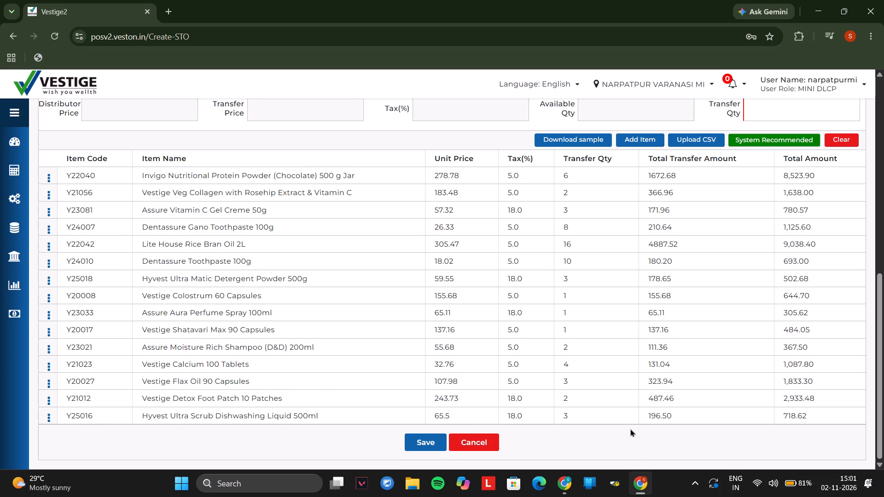
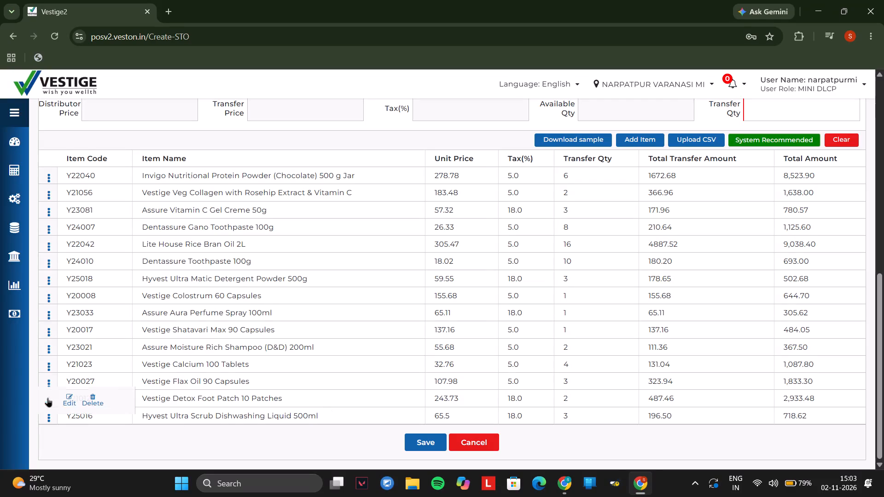
Replace the line for item Y21012, Vestige Detox Foot Patch 10 Patches, with one that has transfer quantity 1.
left_click(79, 397)
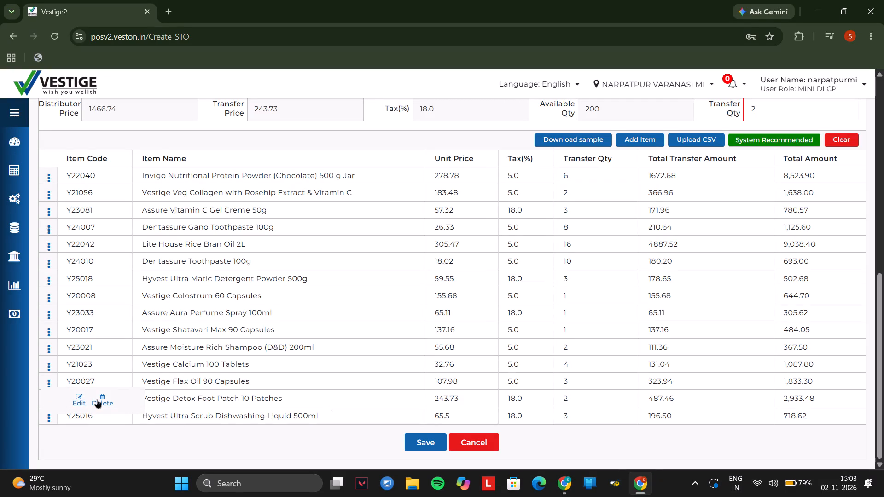
left_click(97, 399)
left_click_drag(883, 296, 874, 219)
left_click(783, 292)
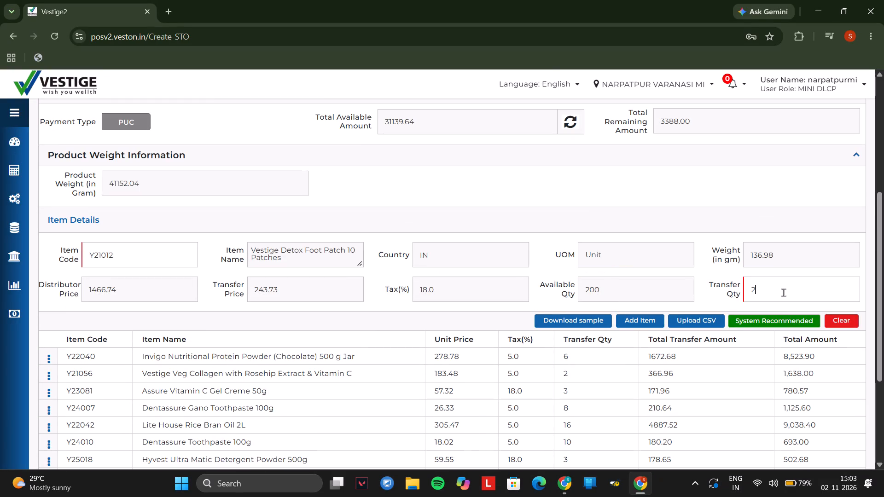
key("BackSpace")
key("1")
key("Return")
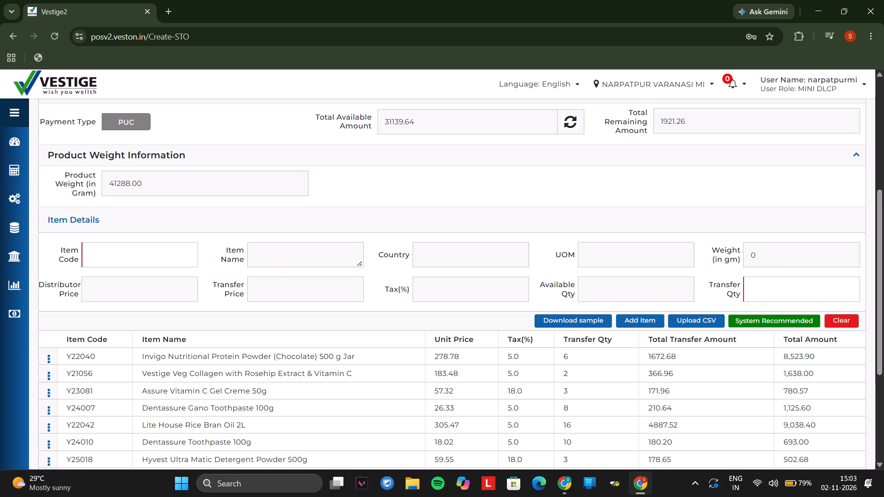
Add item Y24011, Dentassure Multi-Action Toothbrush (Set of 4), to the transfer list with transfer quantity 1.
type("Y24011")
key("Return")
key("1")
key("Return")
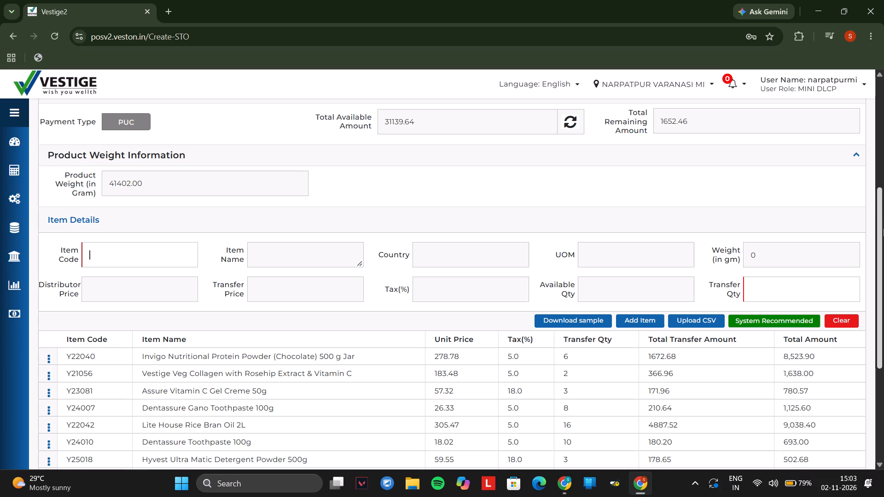
Add items Y20004, Vestige Noni 90 Capsules, and Y20026, Vestige Neem 100 Capsules, each with transfer quantity 1.
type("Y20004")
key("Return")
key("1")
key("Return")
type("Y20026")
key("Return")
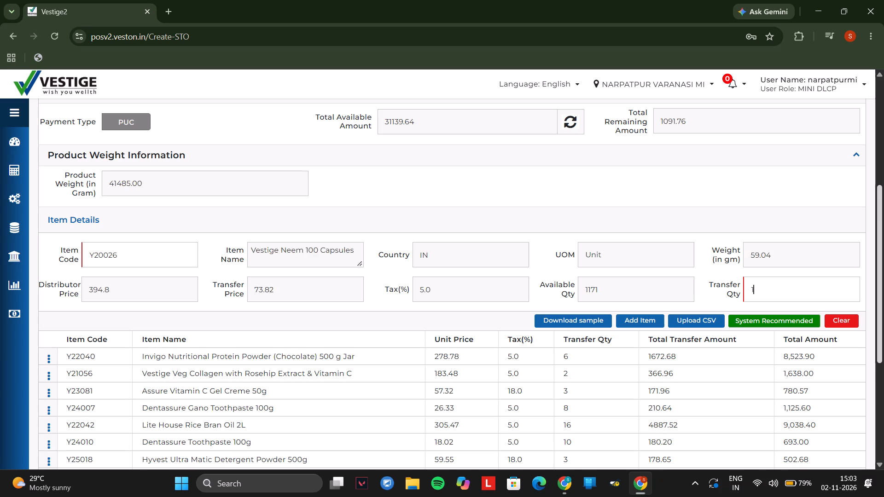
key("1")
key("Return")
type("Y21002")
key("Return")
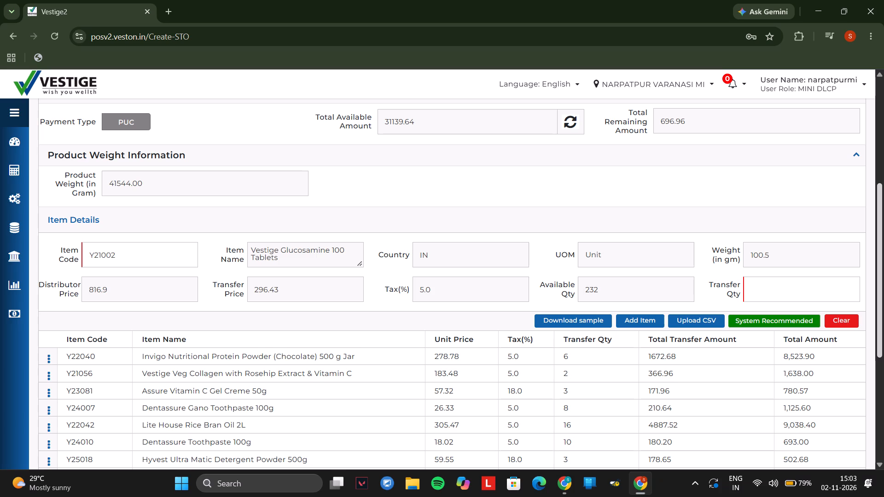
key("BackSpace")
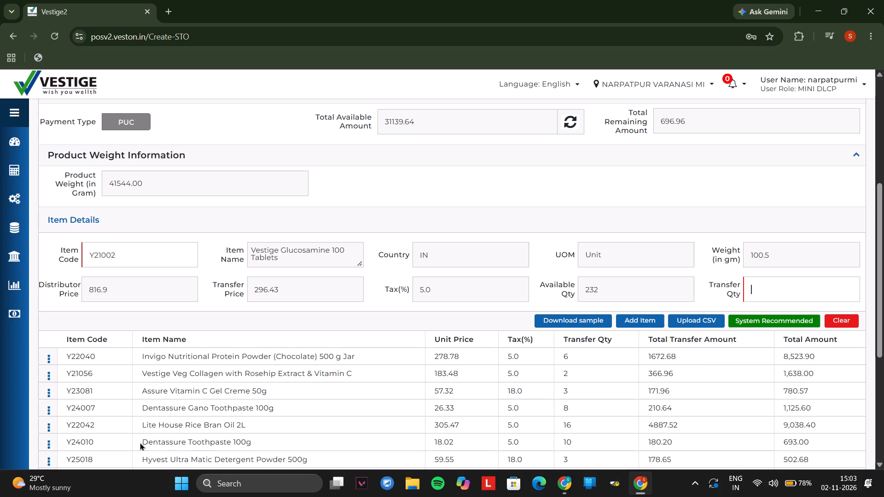
Replace the line for item Y25018, Hyvest Ultra Matic Detergent Powder 500g, with one that has transfer quantity 2.
left_click(79, 457)
left_click(100, 461)
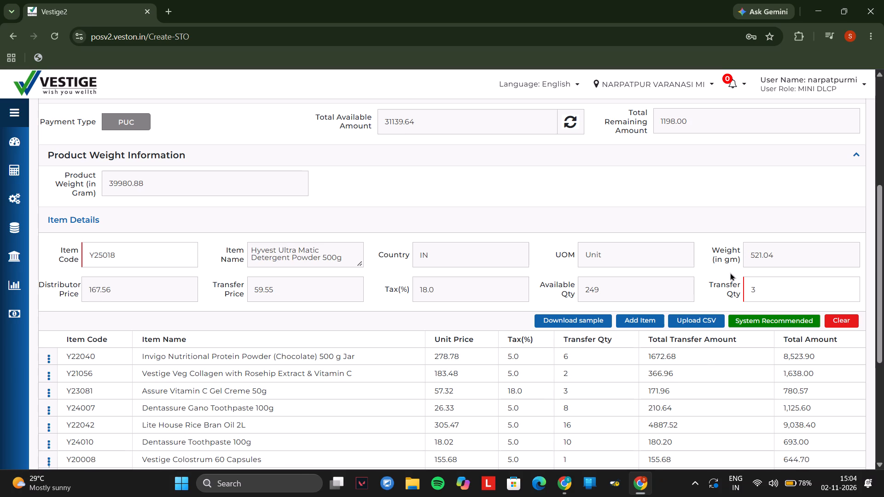
left_click(837, 286)
key("BackSpace")
key("2")
key("Return")
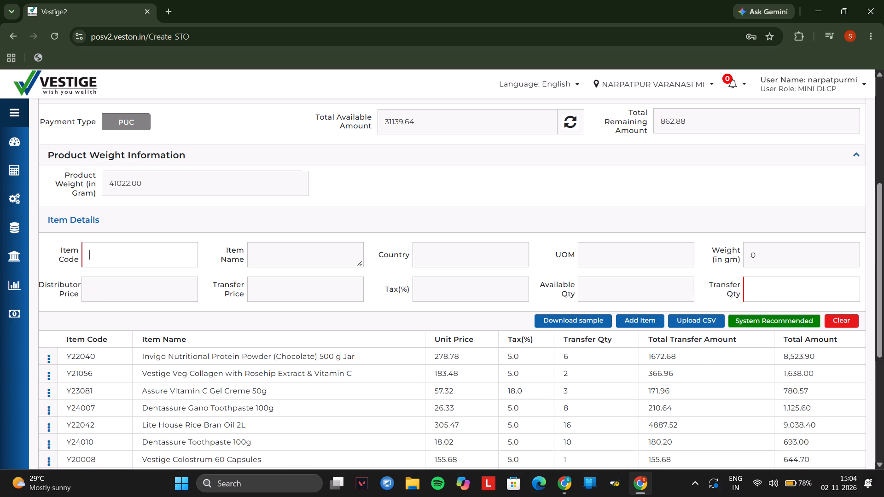
Add item Y21002, Vestige Glucosamine 100 Tablets, to the transfer list with transfer quantity 1.
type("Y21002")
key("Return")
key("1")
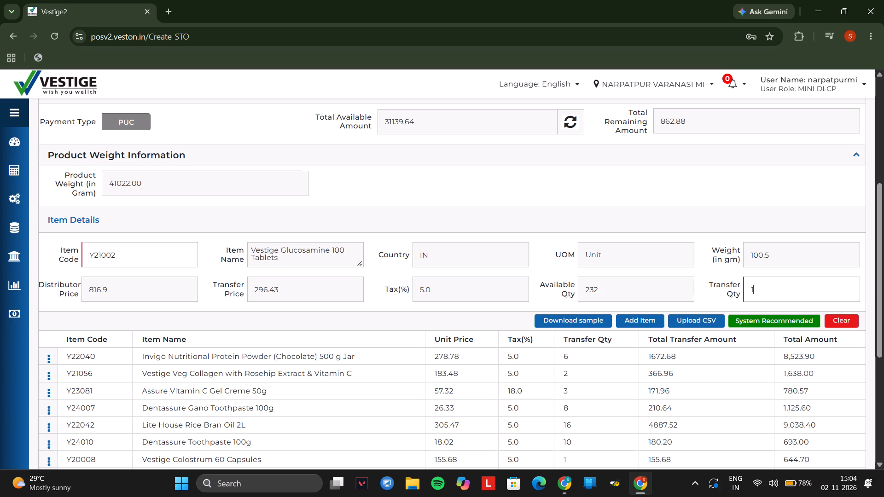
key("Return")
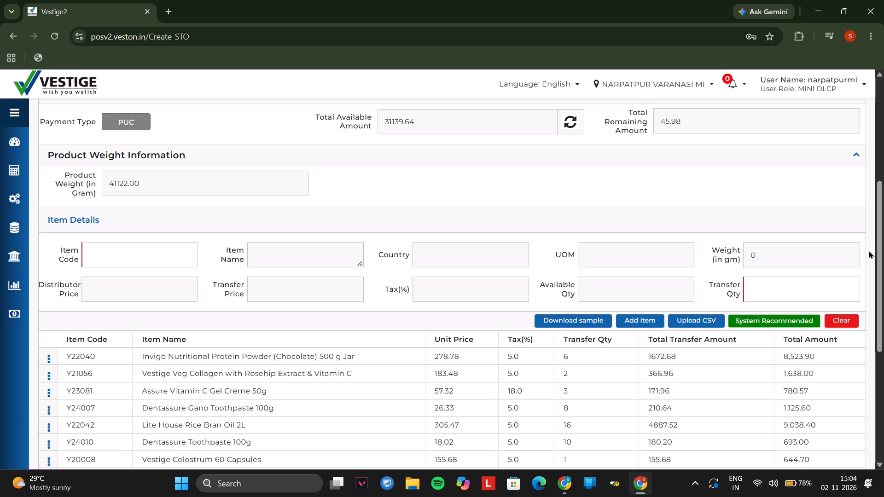
Replace the line for item Y23021, Assure Moisture Rich Shampoo (D&D) 200ml, with one that has transfer quantity 1.
left_click_drag(883, 250, 883, 435)
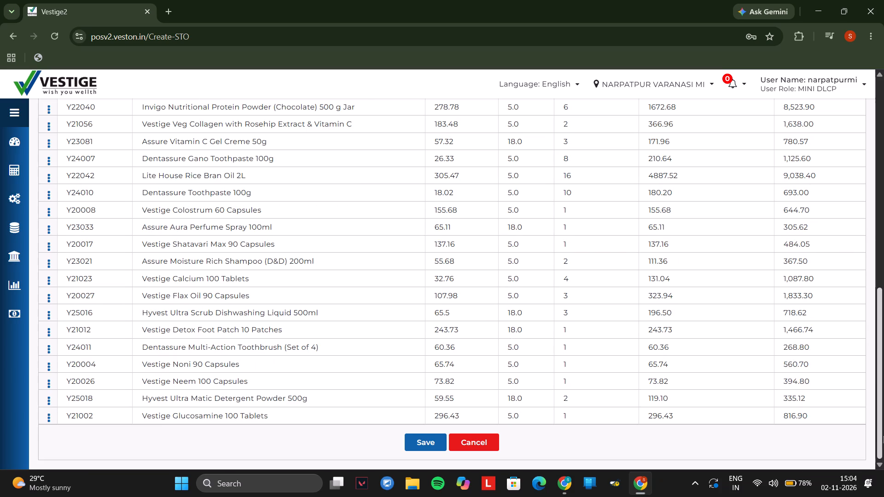
left_click_drag(883, 435, 883, 439)
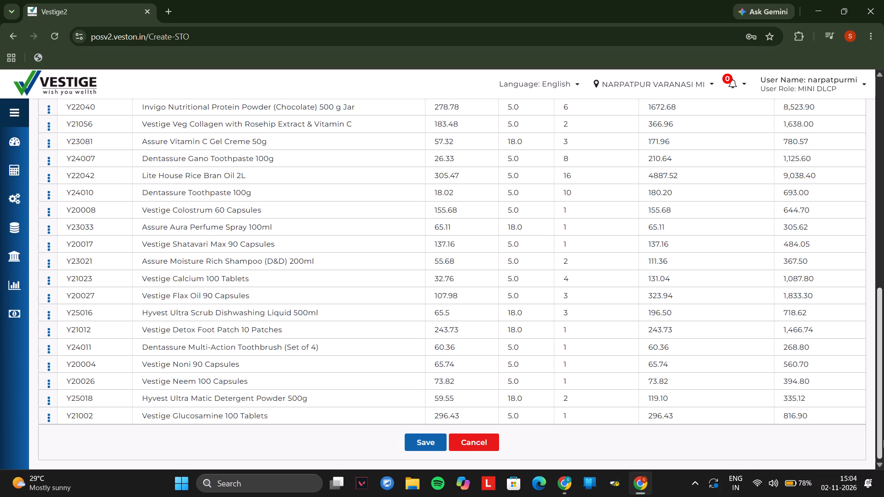
left_click_drag(883, 439, 883, 377)
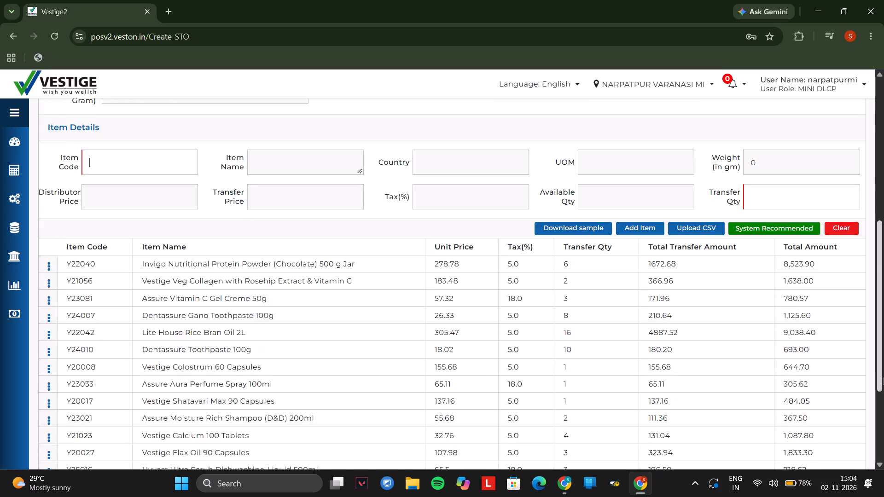
left_click_drag(883, 377, 883, 410)
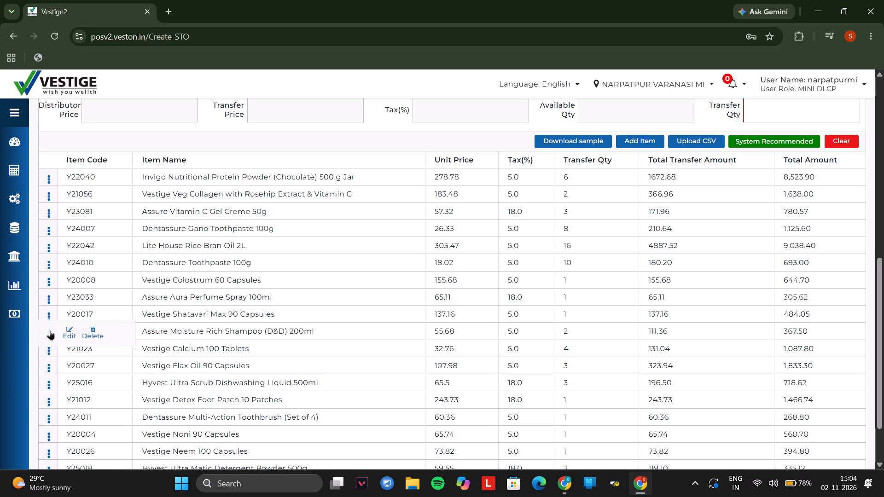
left_click(80, 330)
left_click(103, 330)
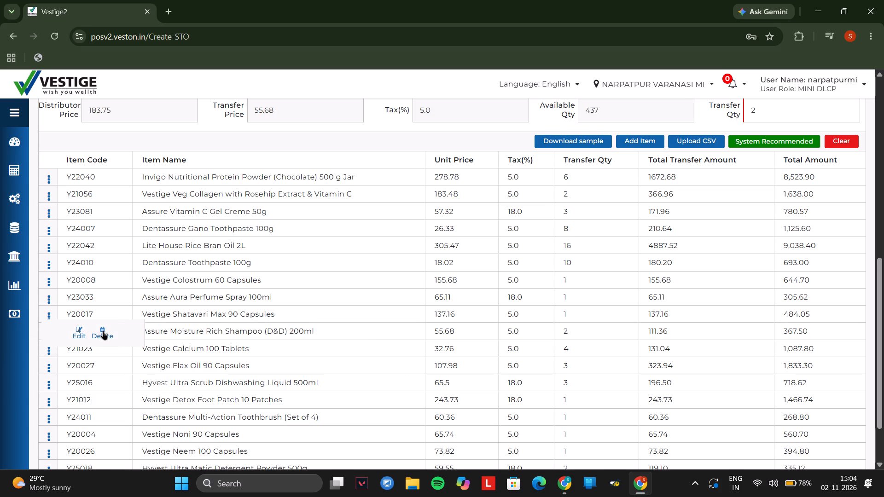
left_click(799, 107)
key("BackSpace")
key("1")
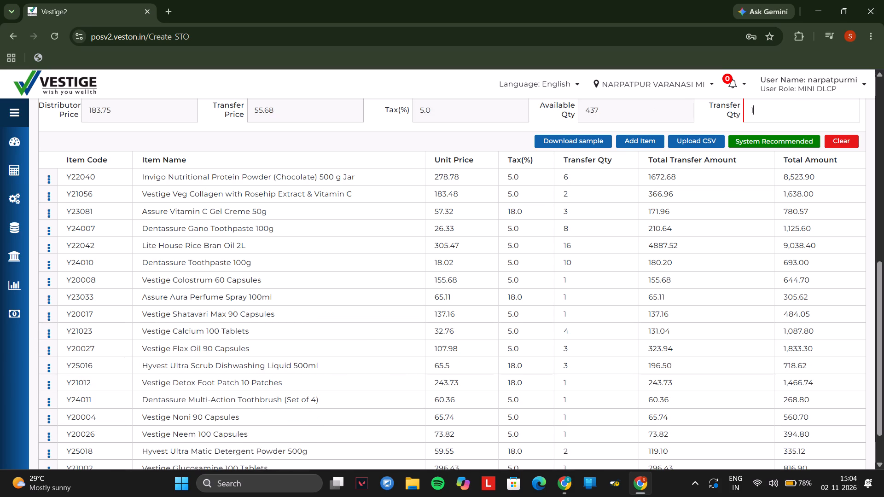
key("Return")
Add item Y20029, Invigo Health Drops Panch Tulsi Ark 30ml, to the transfer list with transfer quantity 1.
left_click_drag(882, 274, 880, 246)
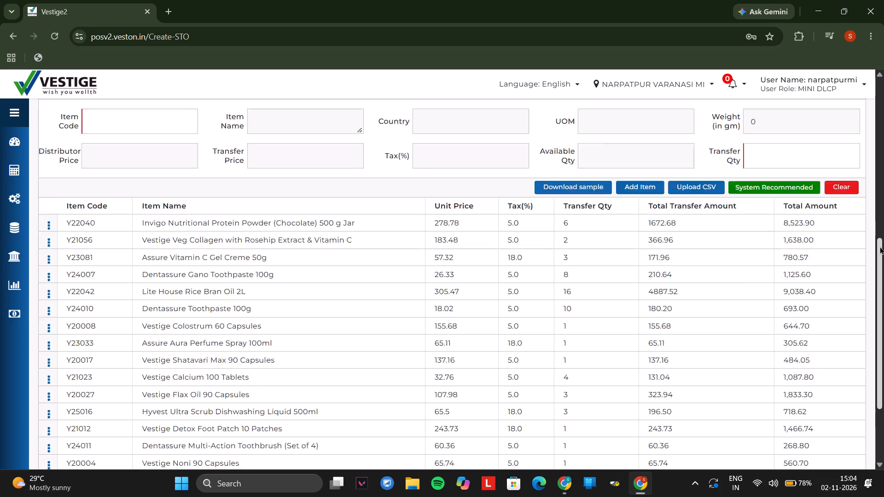
left_click_drag(880, 246, 880, 170)
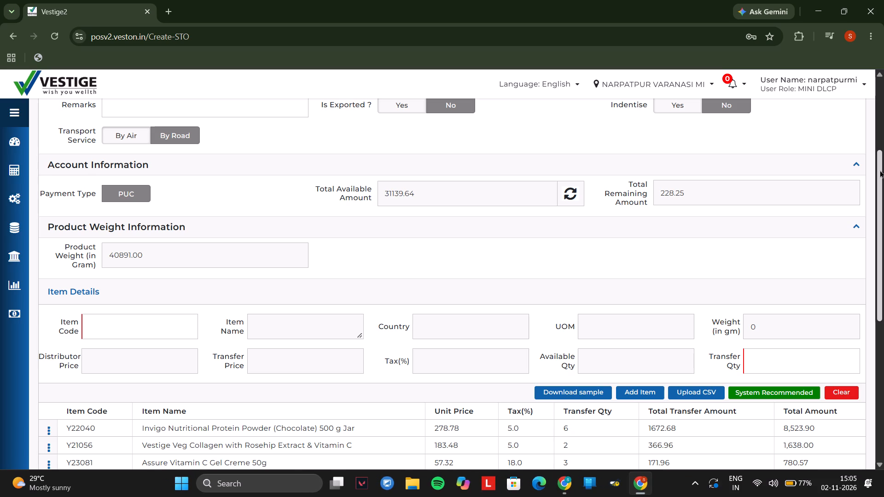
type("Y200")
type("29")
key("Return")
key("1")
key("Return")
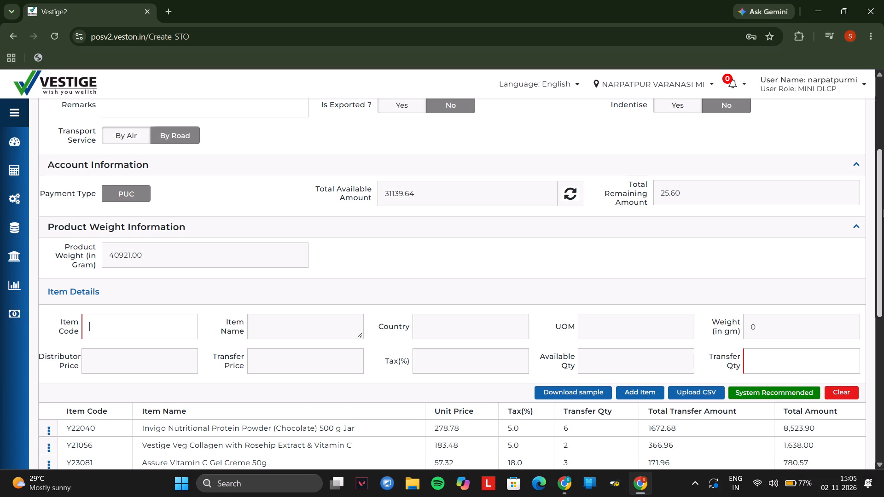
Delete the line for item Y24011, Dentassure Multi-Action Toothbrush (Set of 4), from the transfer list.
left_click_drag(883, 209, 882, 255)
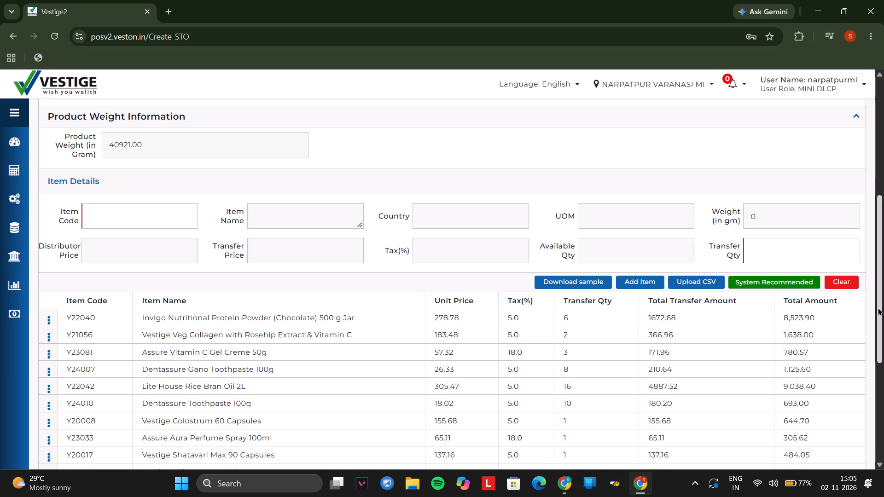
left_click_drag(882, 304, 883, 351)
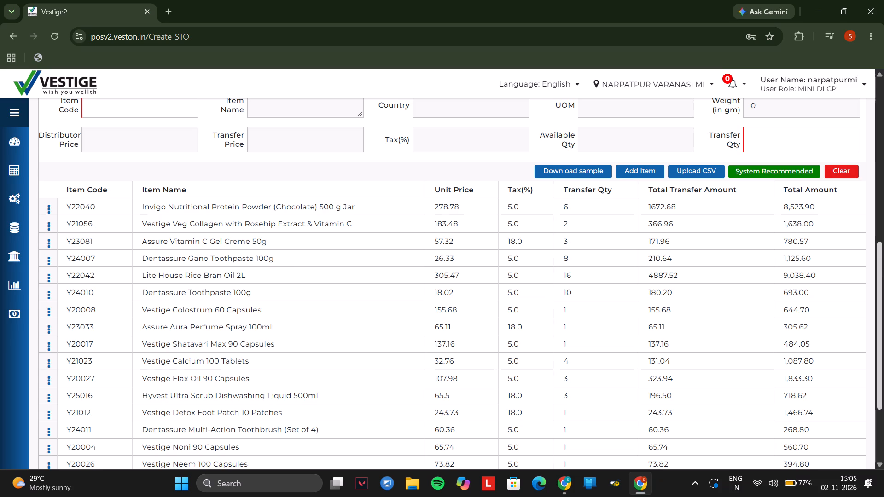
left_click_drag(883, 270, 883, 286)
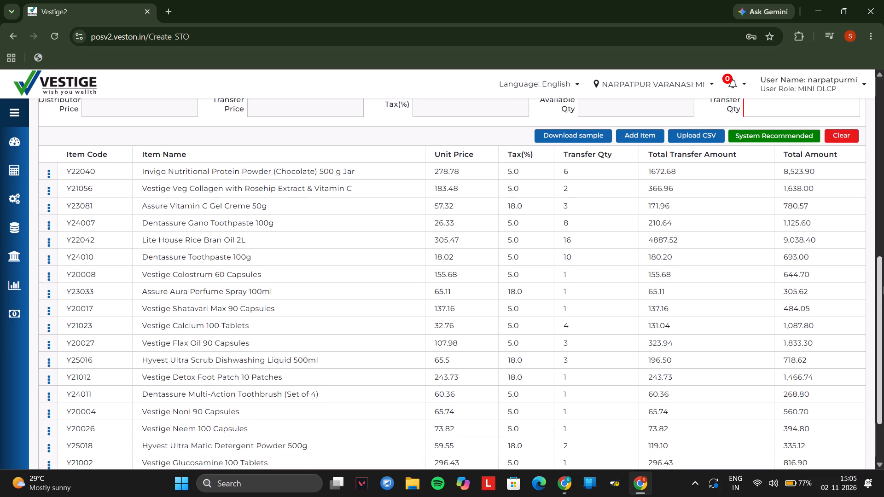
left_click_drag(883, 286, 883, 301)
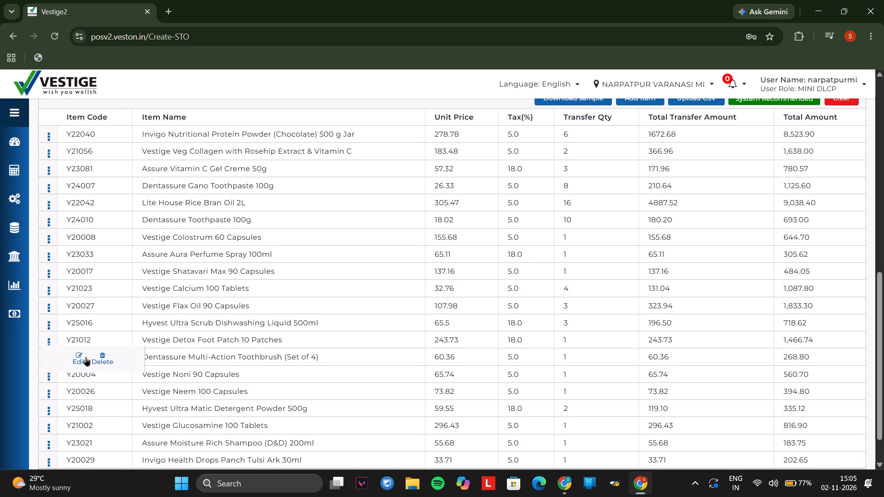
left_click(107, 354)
Add item Y25015, Hyvest Ultra Guard Toilet Cleaner 500ml, to the transfer list with transfer quantity 2.
left_click_drag(883, 326, 879, 213)
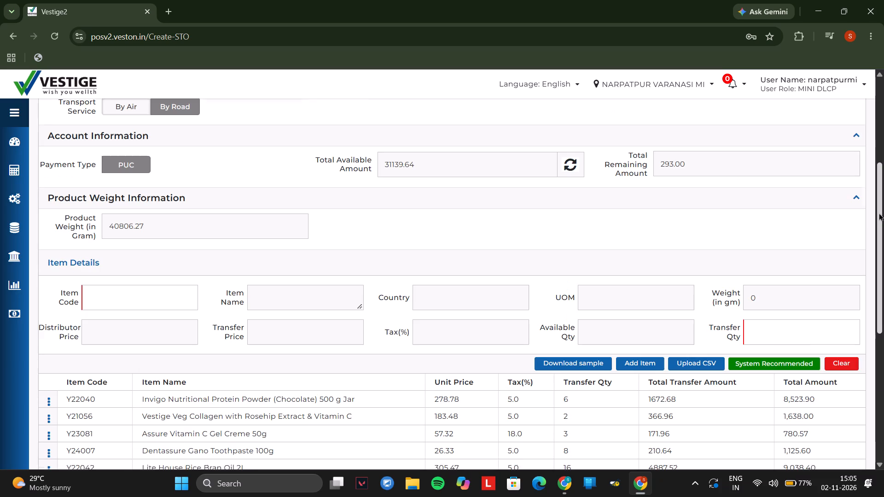
left_click_drag(879, 213, 879, 210)
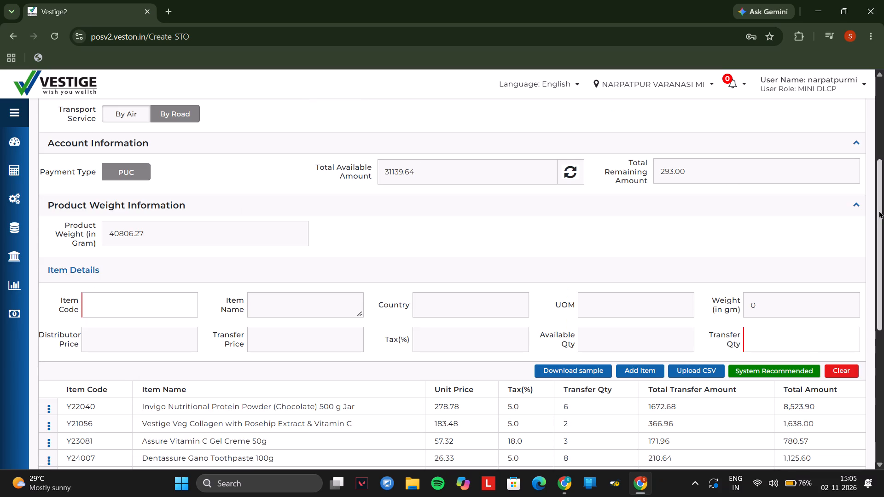
key("y")
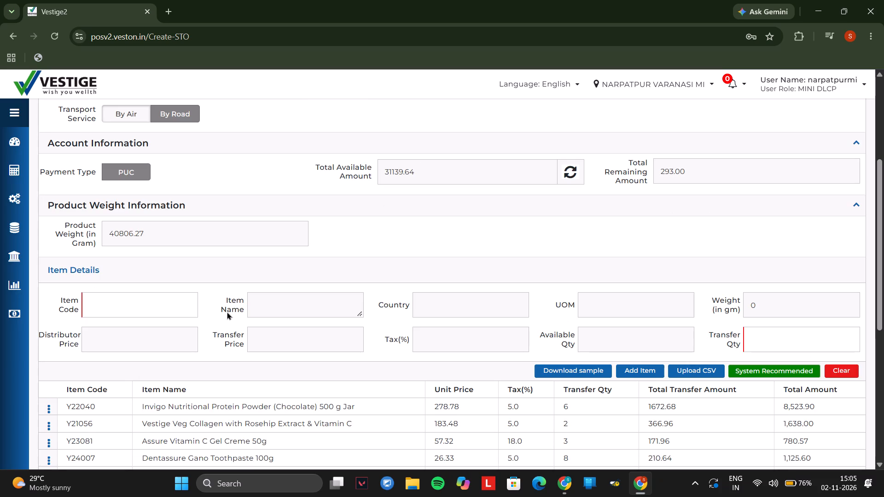
left_click(134, 314)
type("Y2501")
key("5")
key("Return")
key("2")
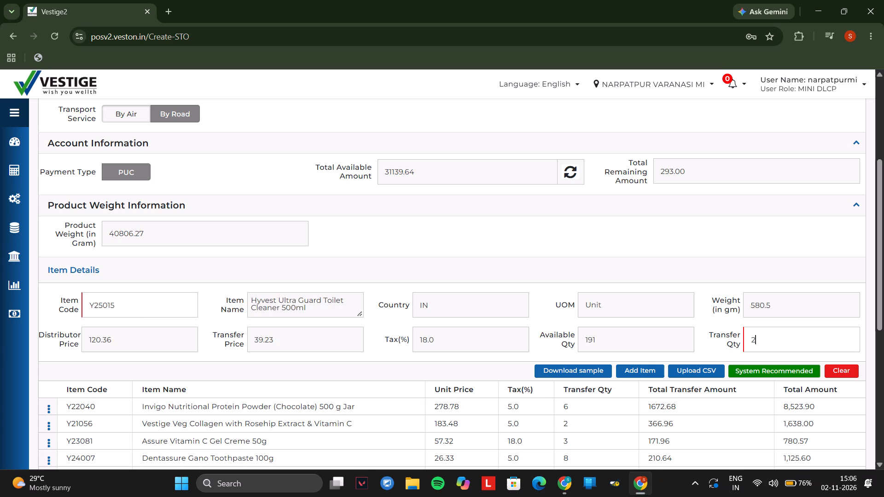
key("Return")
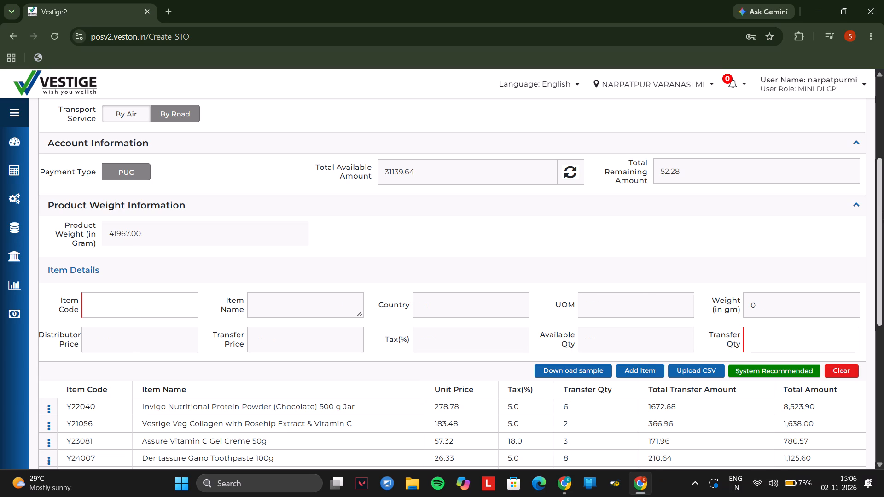
left_click_drag(883, 212, 883, 488)
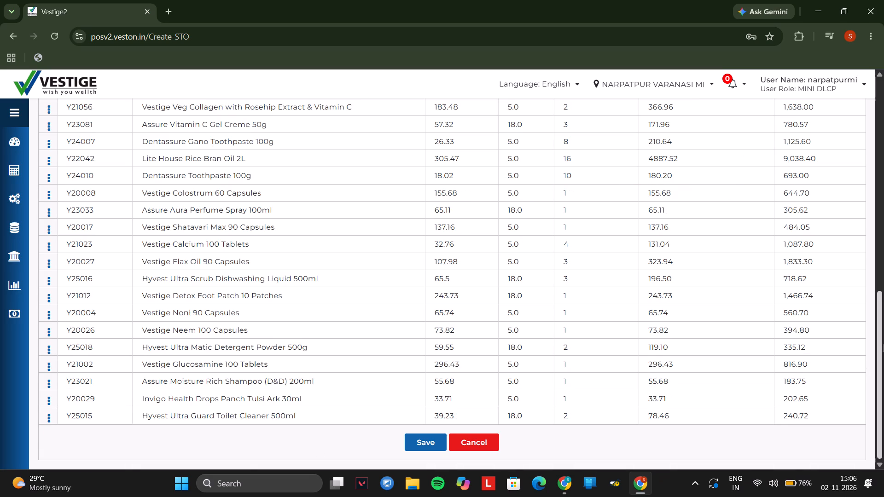
Set the transfer quantity of item Y25015, Hyvest Ultra Guard Toilet Cleaner 500ml, to 1 in the transfer list.
left_click_drag(883, 344, 879, 338)
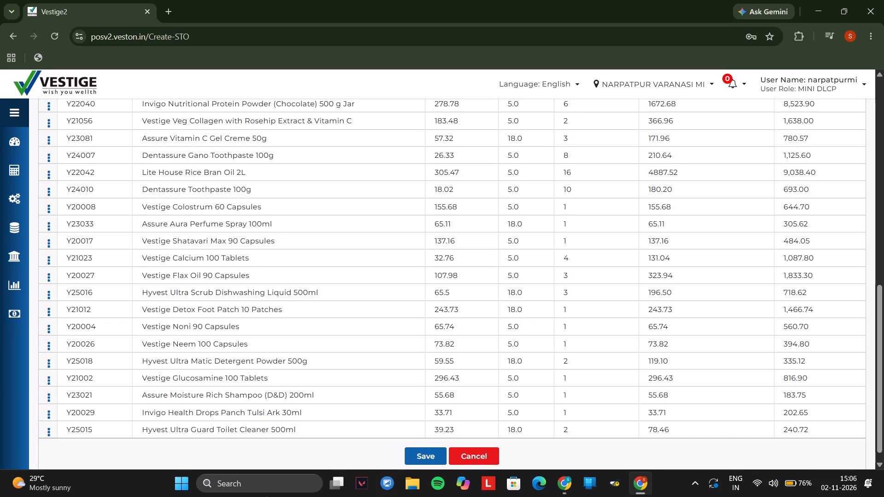
left_click(83, 430)
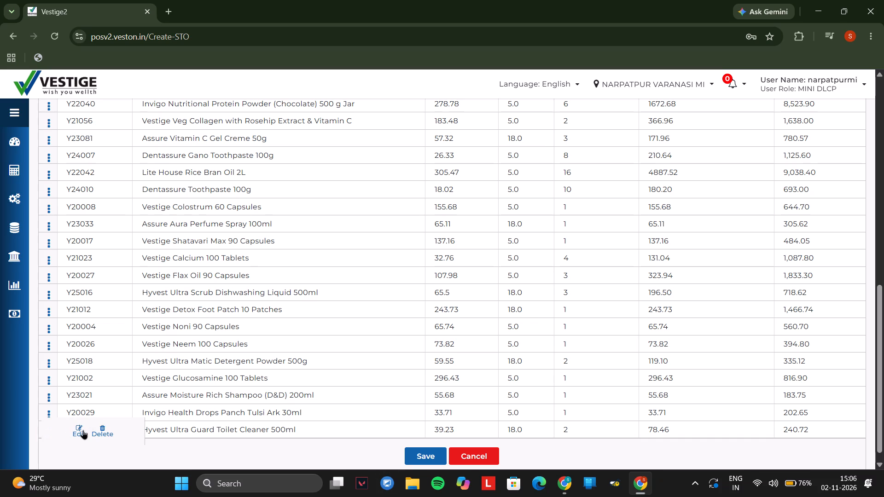
left_click(105, 427)
left_click_drag(883, 334, 876, 214)
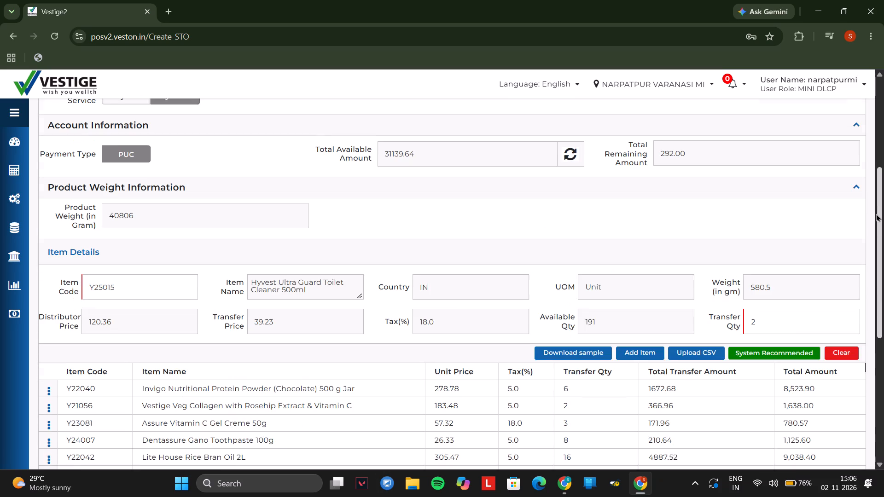
left_click_drag(876, 214, 876, 213)
left_click(782, 328)
key("BackSpace")
key("1")
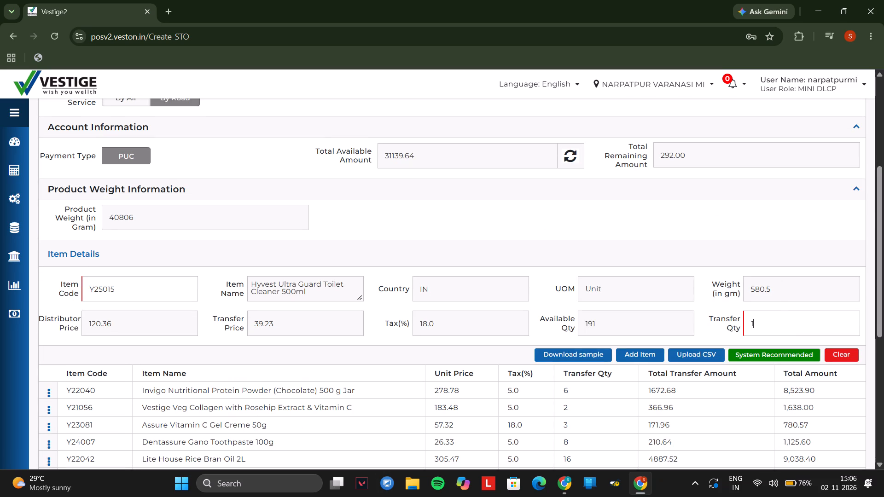
key("Return")
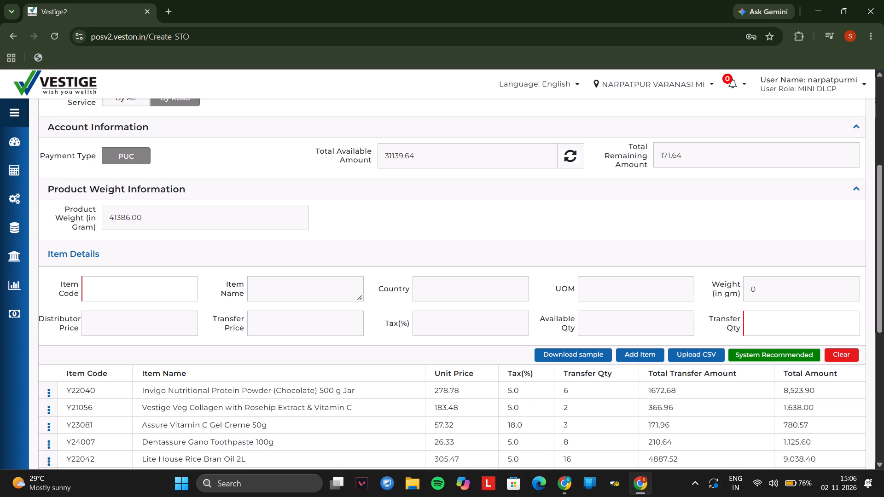
Set the transfer quantity of item Y25018, Hyvest Ultra Matic Detergent Powder 500g, to 3 in the transfer list.
left_click_drag(883, 272, 883, 386)
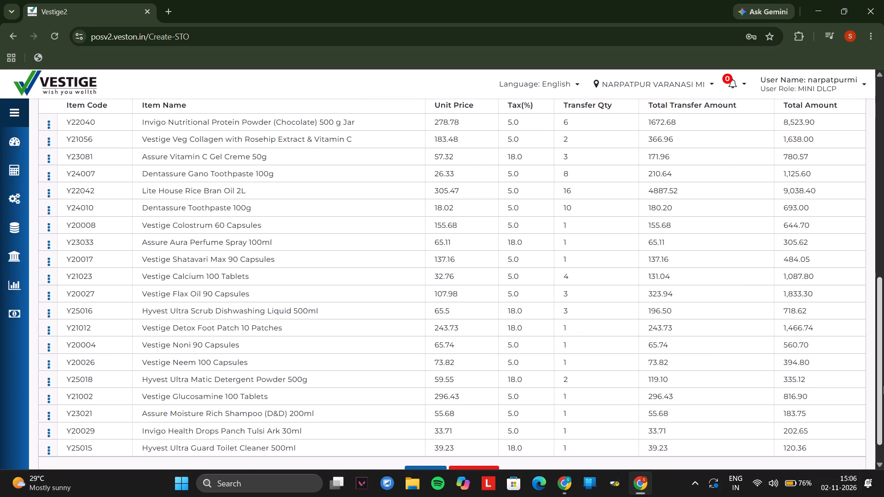
left_click_drag(883, 386, 883, 392)
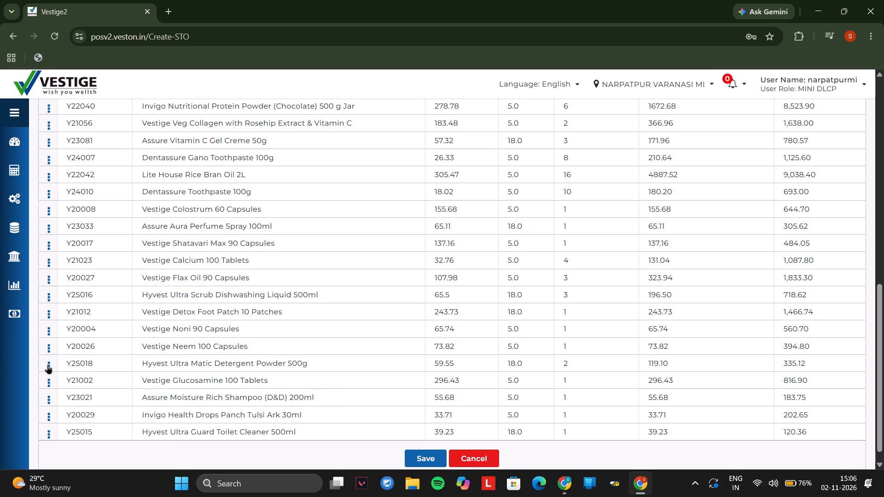
left_click(76, 363)
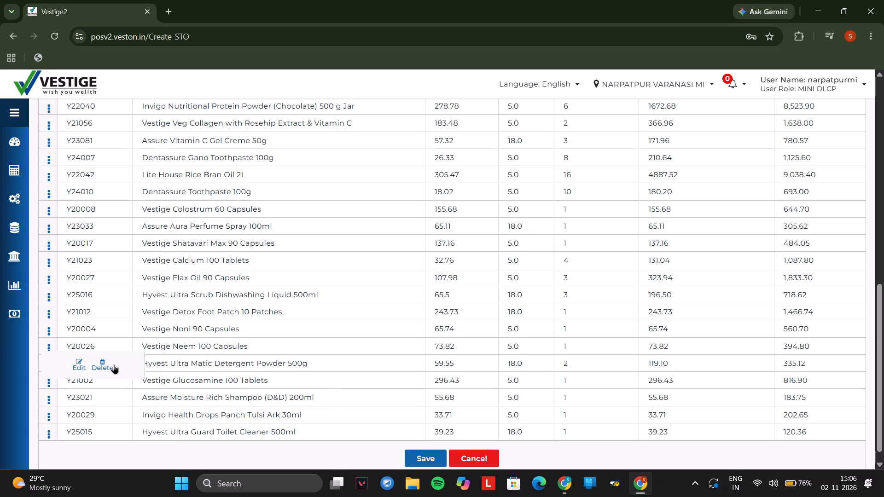
left_click(103, 364)
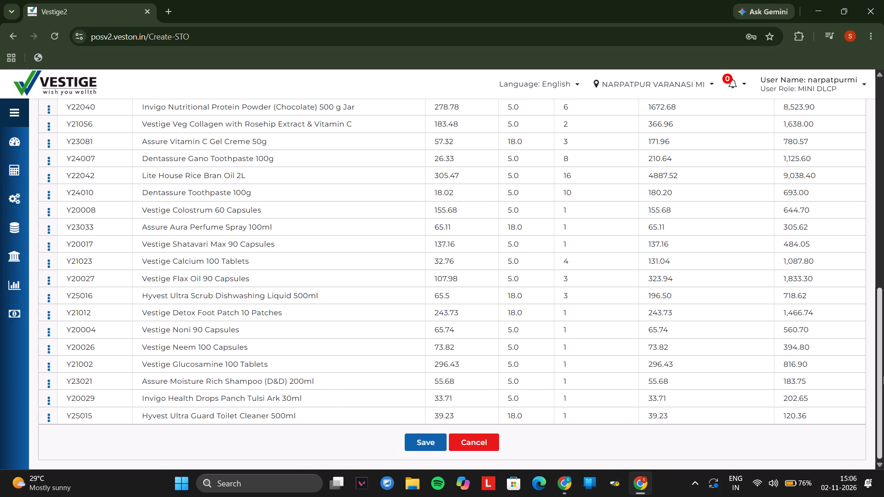
left_click_drag(883, 376, 883, 276)
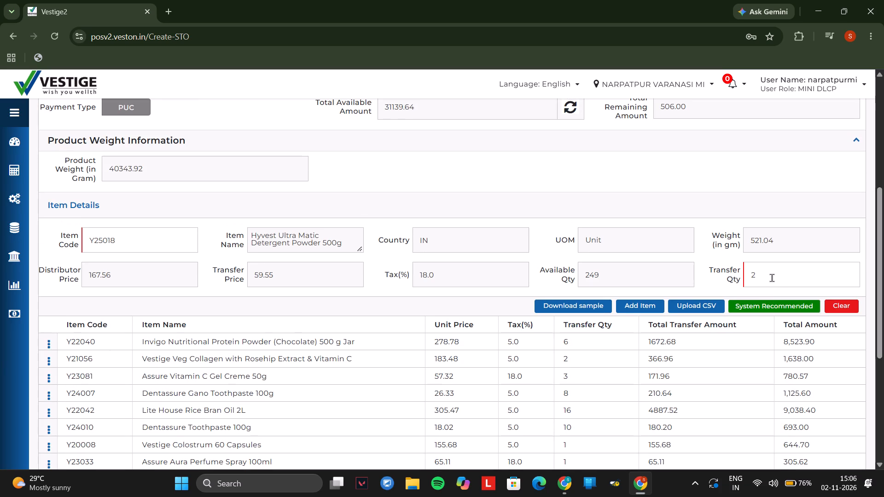
left_click(772, 277)
key("BackSpace")
key("3")
key("Return")
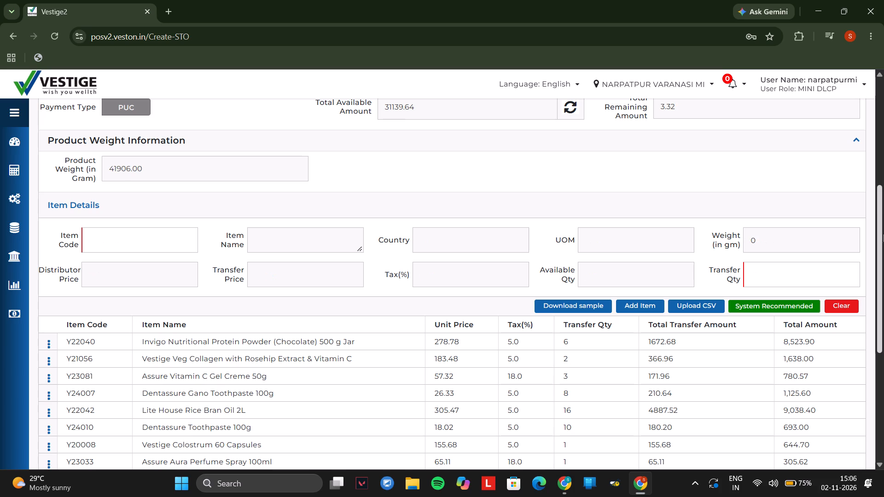
Review the item list and save the Stock Transfer Out order.
left_click_drag(883, 225, 883, 359)
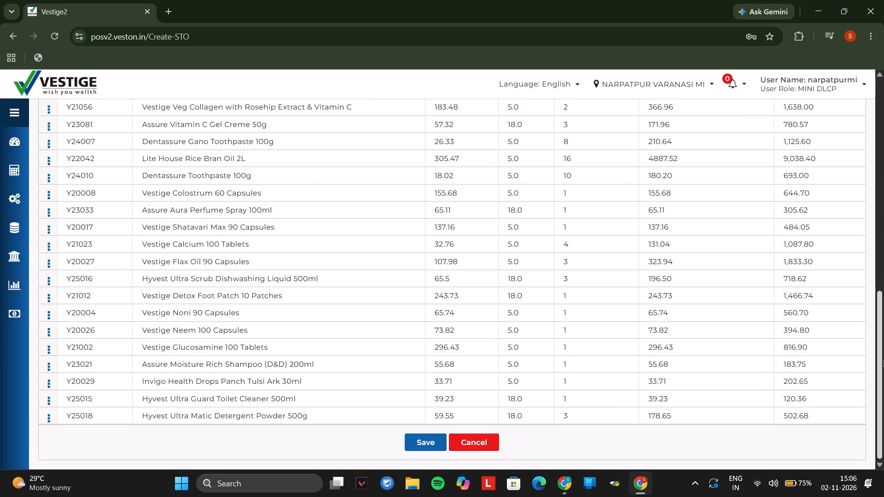
left_click(883, 359)
left_click_drag(883, 347, 883, 329)
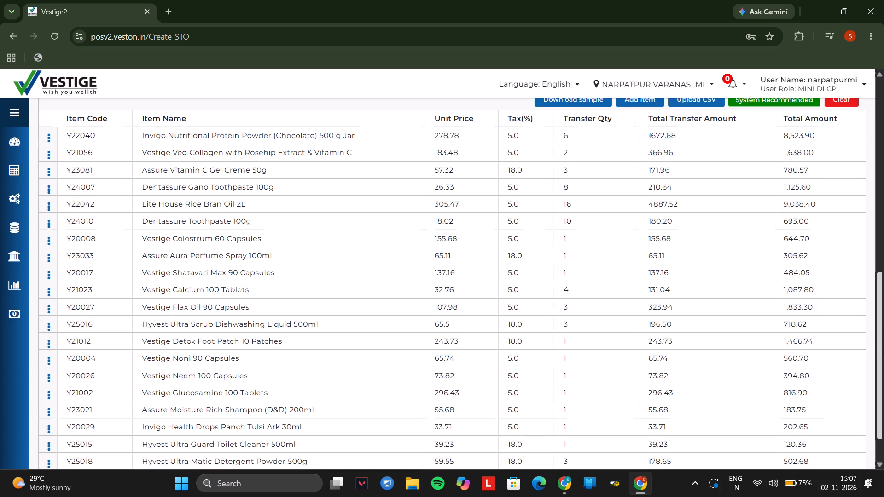
left_click_drag(883, 329, 883, 348)
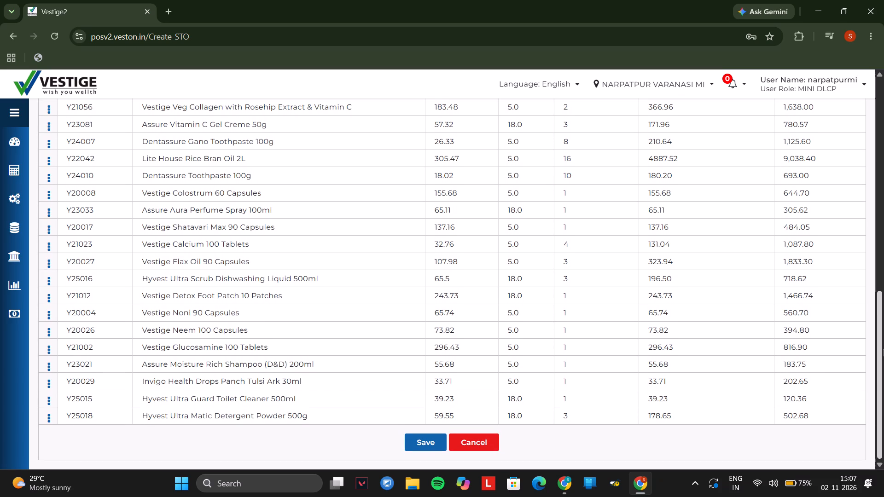
left_click_drag(883, 348, 883, 346)
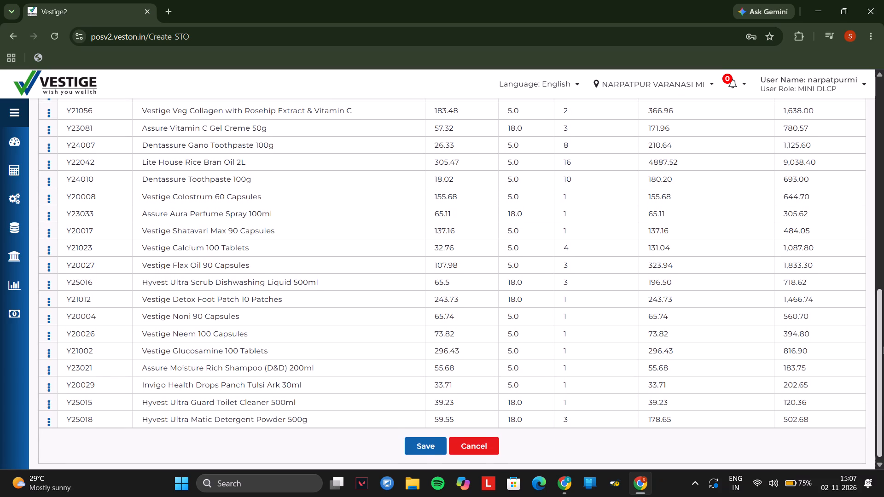
left_click_drag(883, 346, 882, 317)
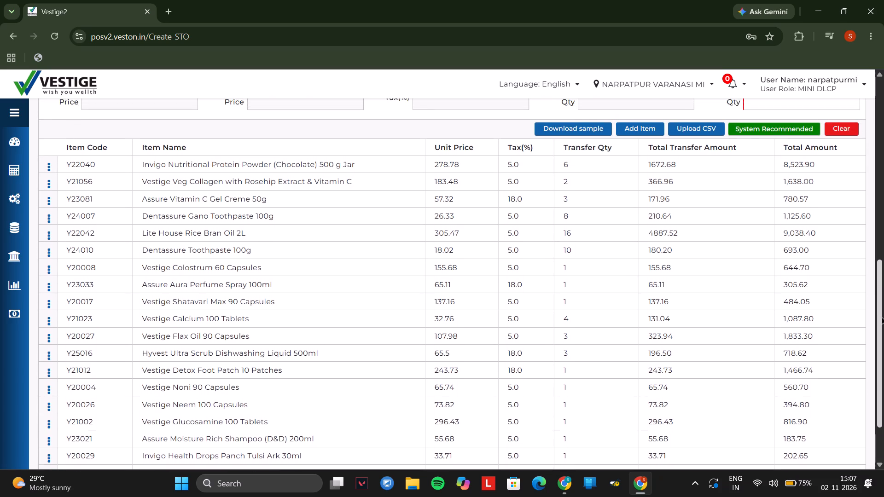
left_click_drag(882, 317, 883, 399)
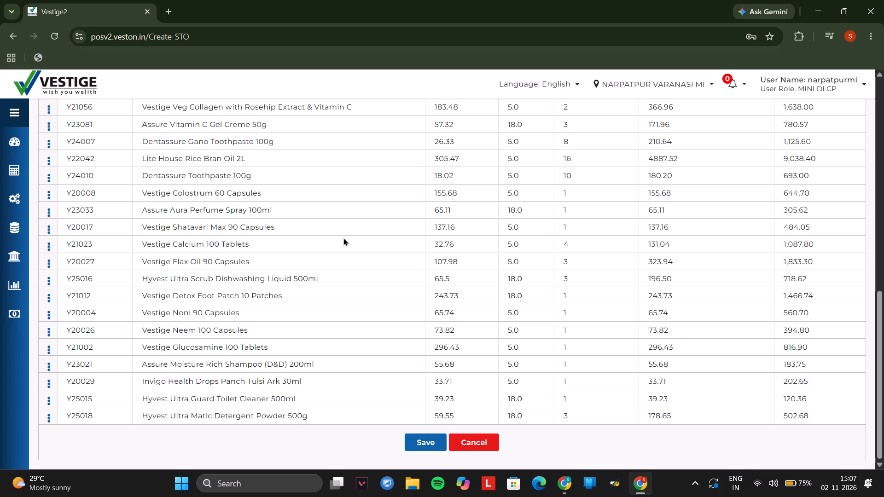
left_click(426, 438)
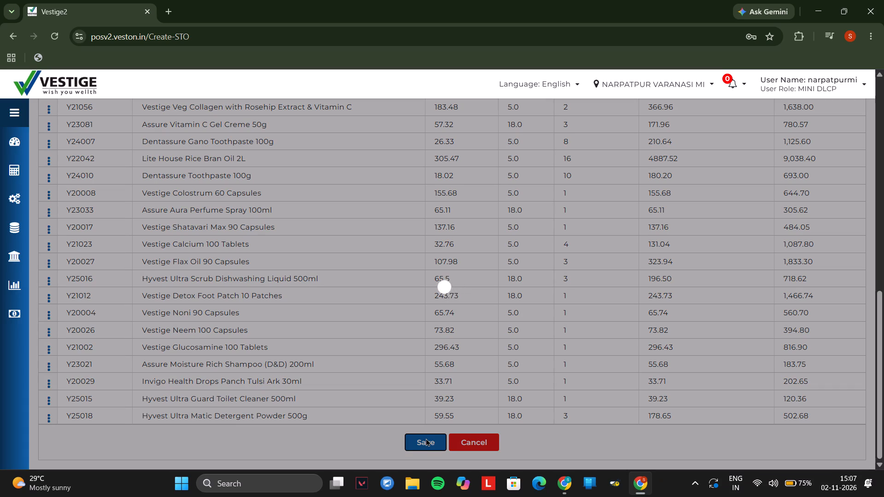
left_click(428, 326)
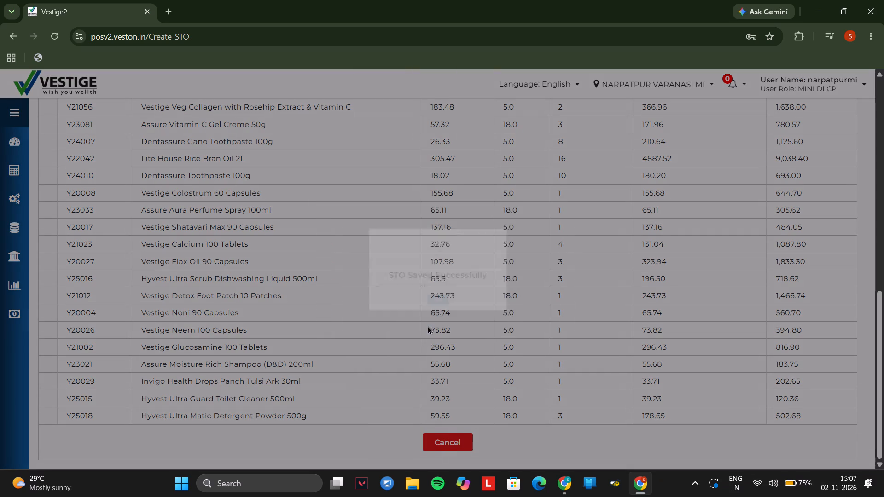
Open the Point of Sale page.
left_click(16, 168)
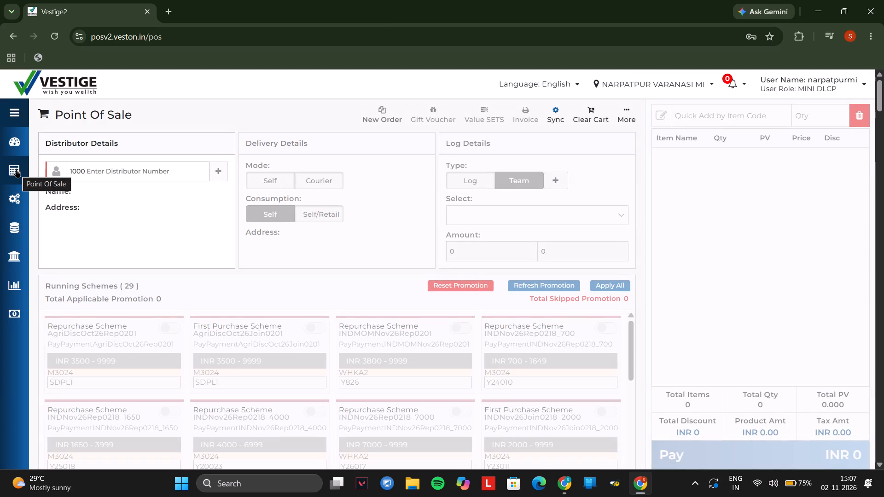
Close the Vestige browser tab and the remaining browser window with the new tab page.
left_click(152, 15)
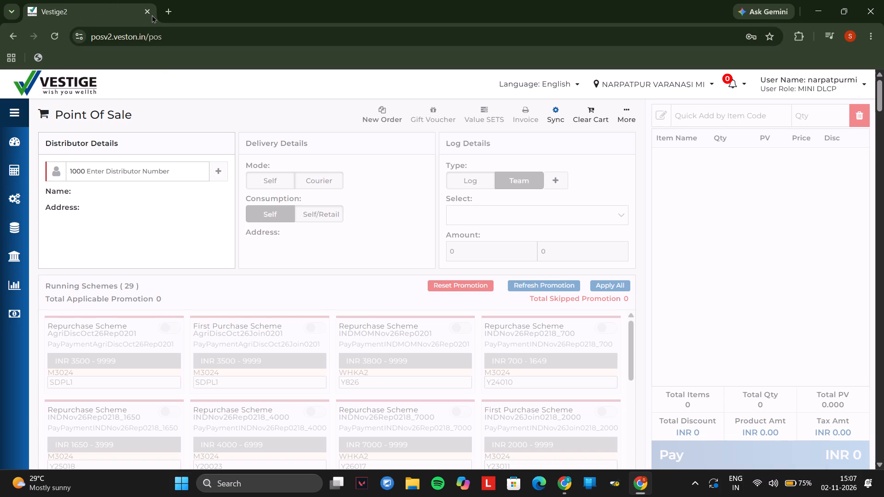
left_click(150, 12)
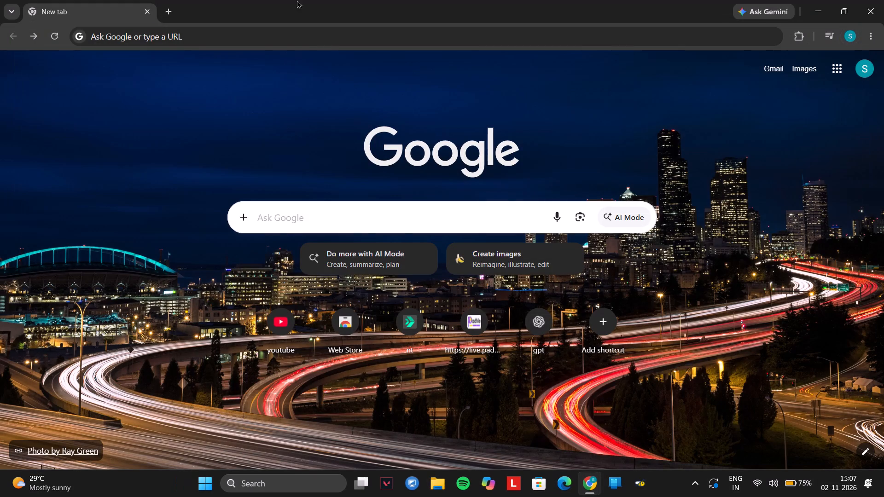
left_click(866, 17)
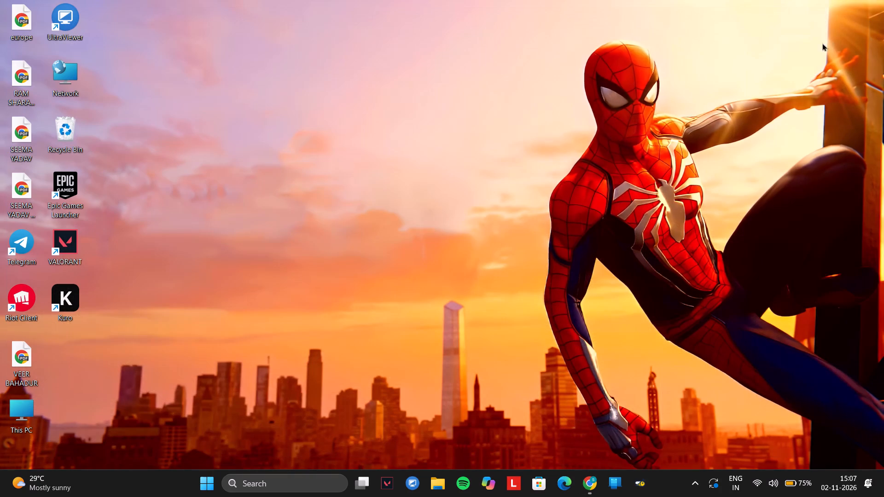
Open the computer's power options.
left_click(207, 487)
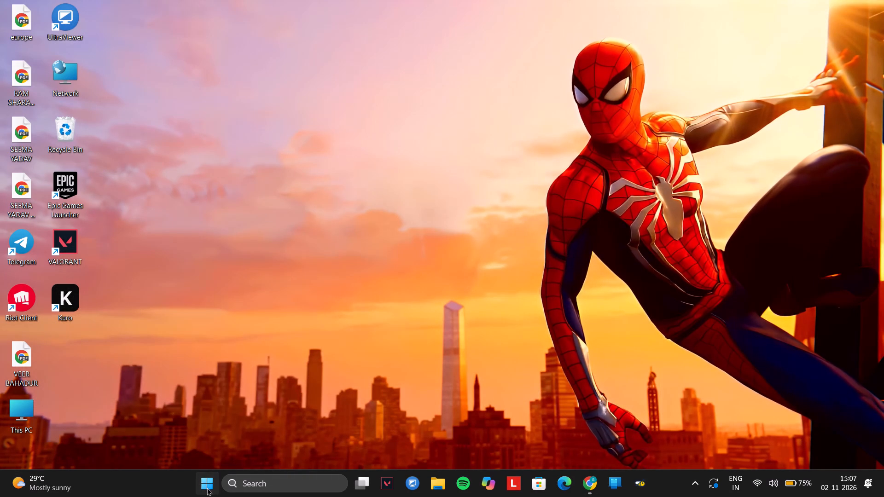
left_click(522, 447)
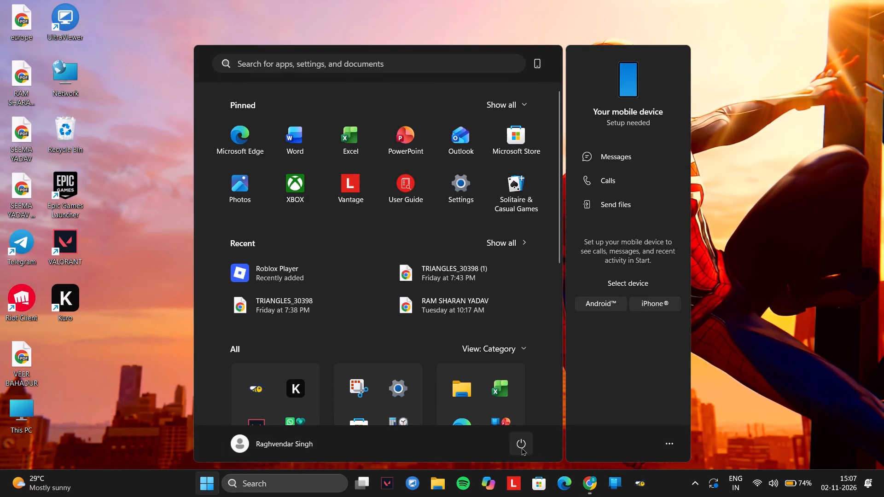